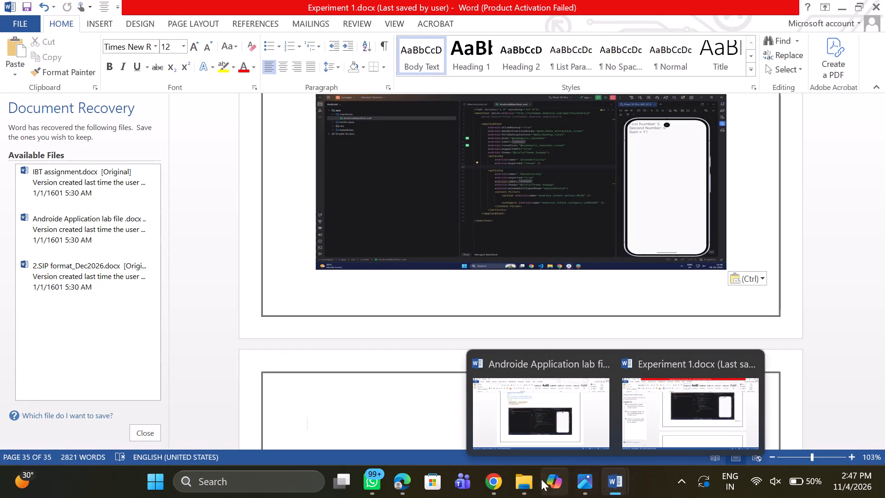
Switch from the Word document to the Google Chrome window with the new tab page.
click(493, 430)
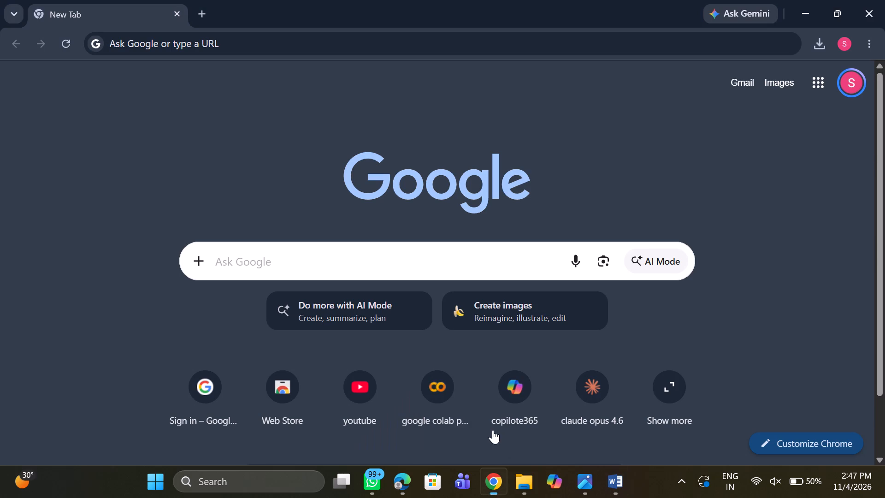
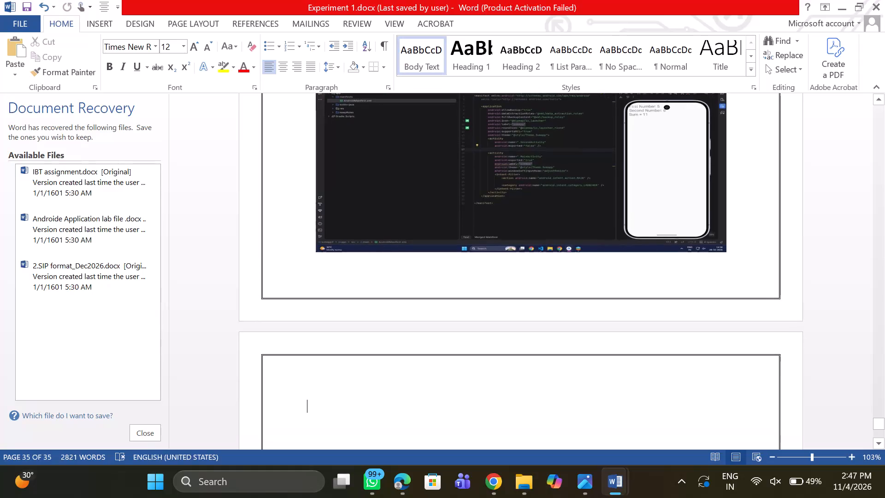
Paste the copied content onto the blank last page of the Experiment 1 document, below the app output screenshot.
key(ctrl+v)
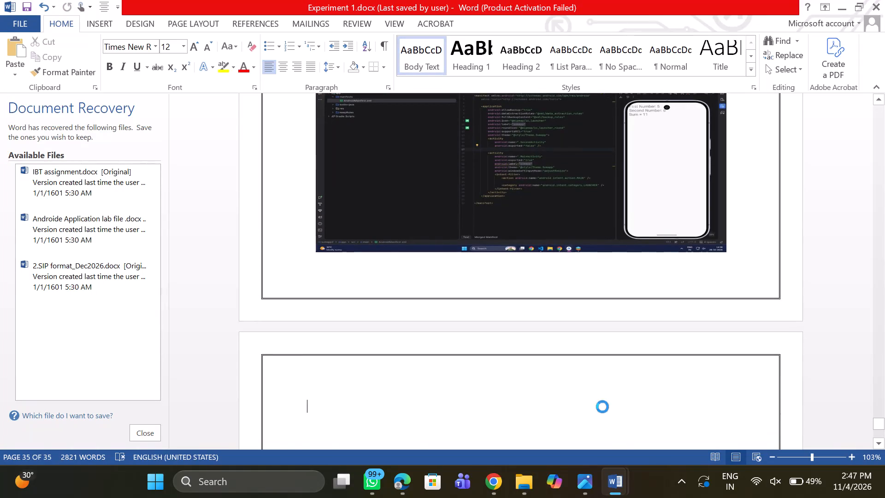
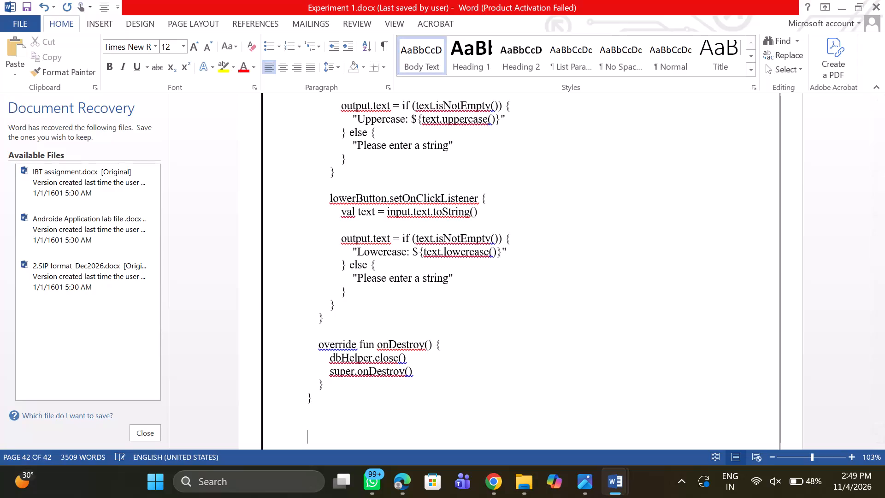
Paste the copied String Operations app output screenshot below the closing brace of the code at the end of the Experiment 1 document.
key(ctrl+v)
scroll(494, 445, up, 1)
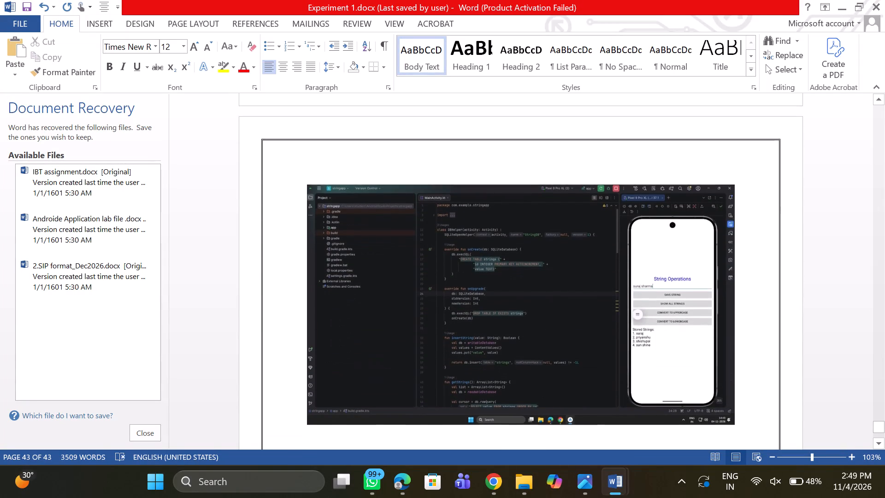
scroll(494, 445, up, 3)
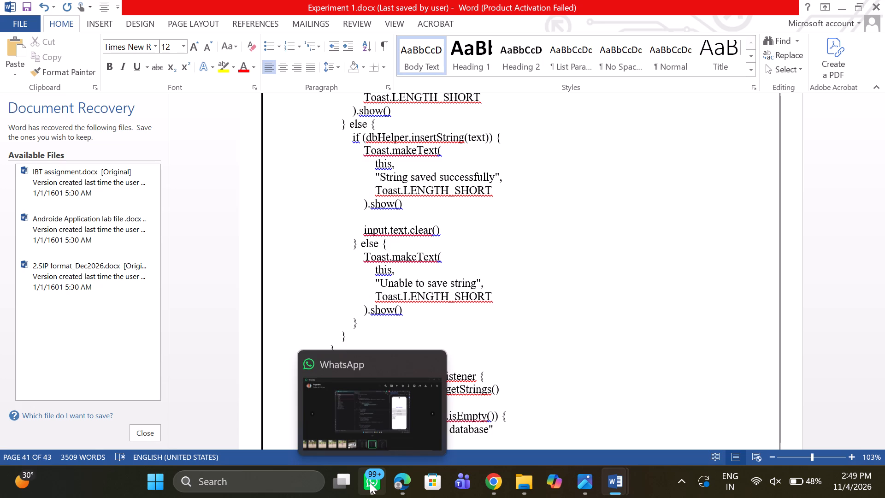
Switch from the Word document to the Google Chrome window.
click(494, 474)
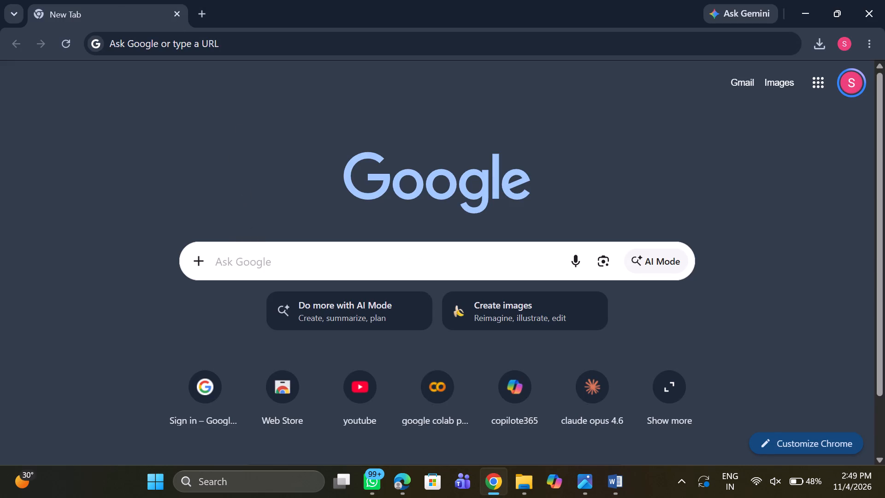
Search Google for "amizone amity" and open the Amizone student login page from the results.
click(260, 258)
click(261, 349)
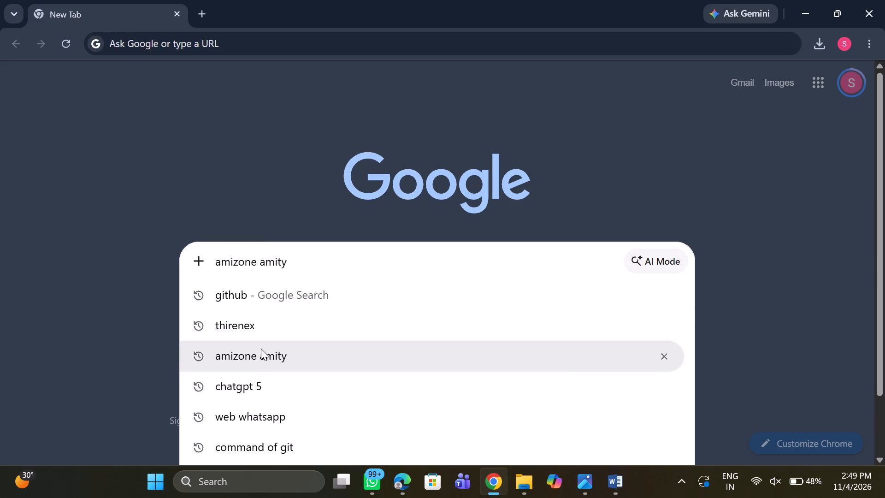
click(123, 203)
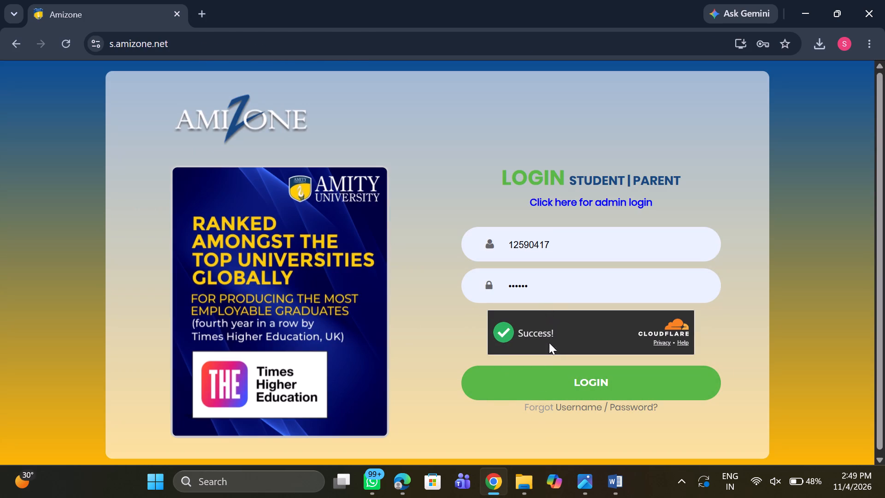
Log in to Amizone with the prefilled credentials and dismiss the AMIMUN'27 and APAAR notices.
click(551, 375)
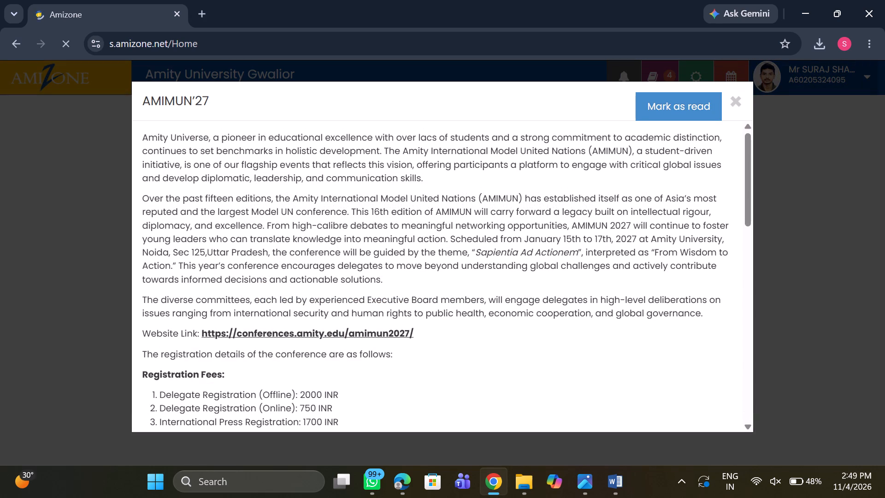
click(737, 98)
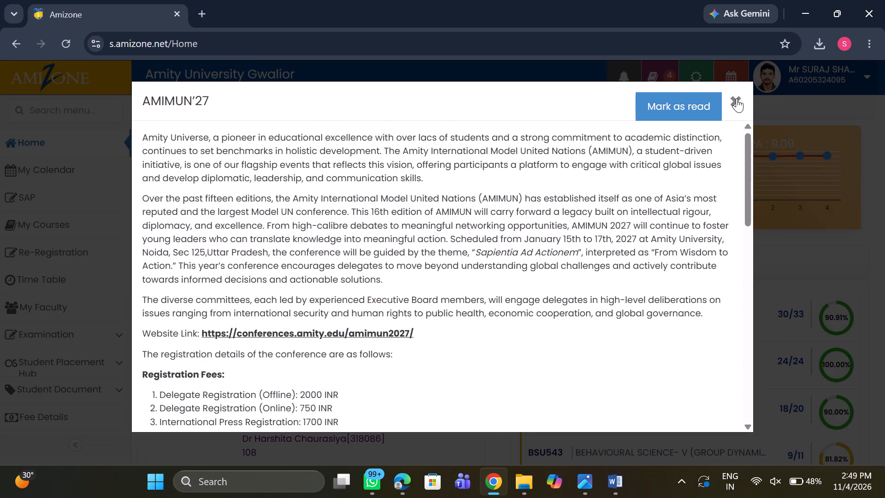
click(616, 102)
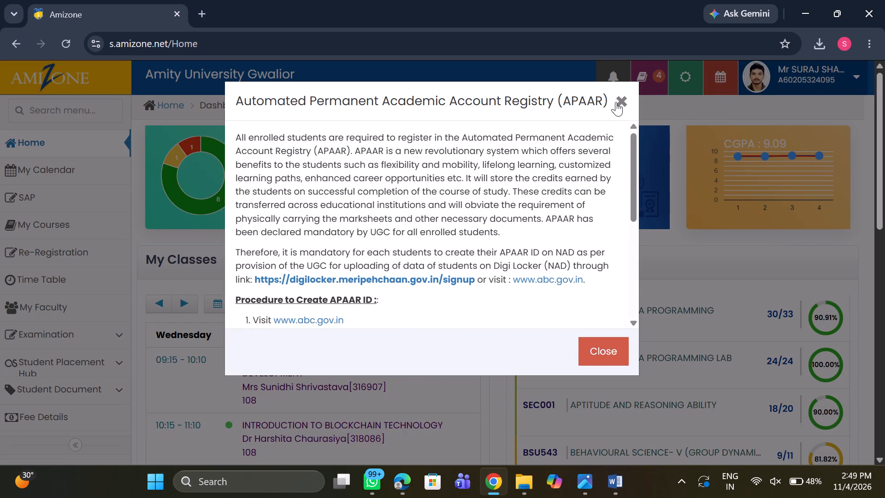
Open the 2026-2027/Odd session of the learning management system from the Amizone dashboard.
scroll(555, 321, down, 4)
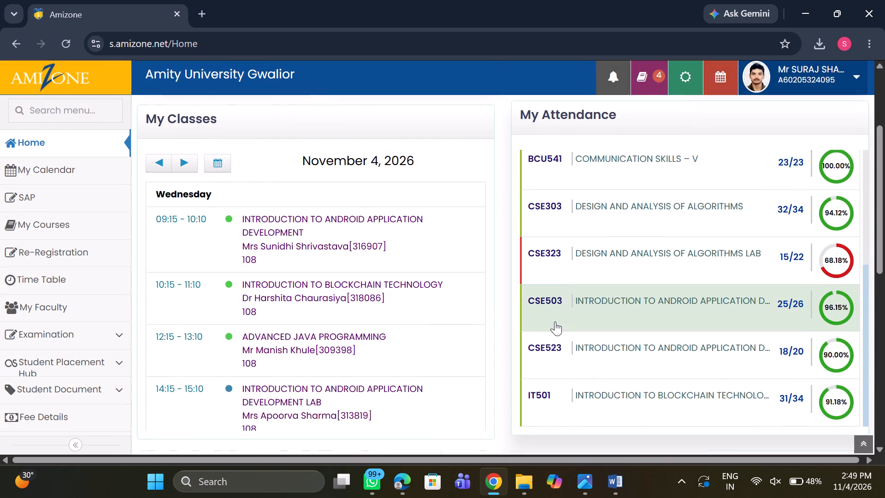
scroll(555, 321, up, 8)
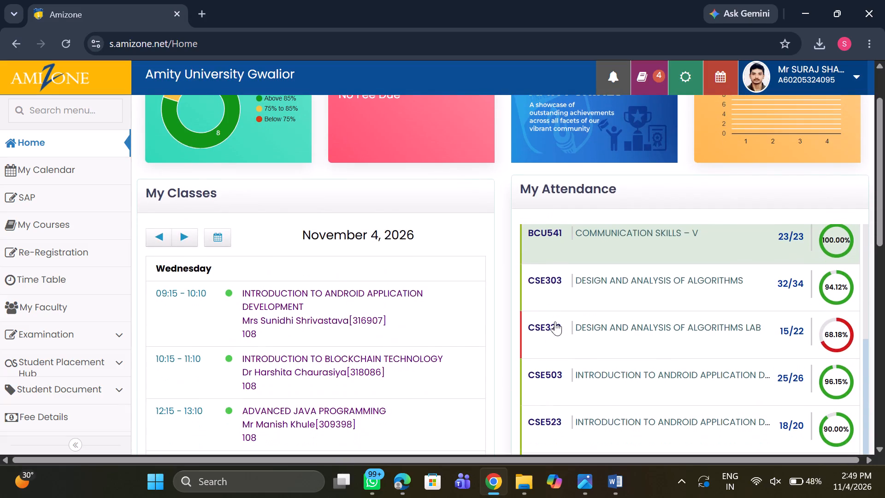
scroll(555, 321, up, 1)
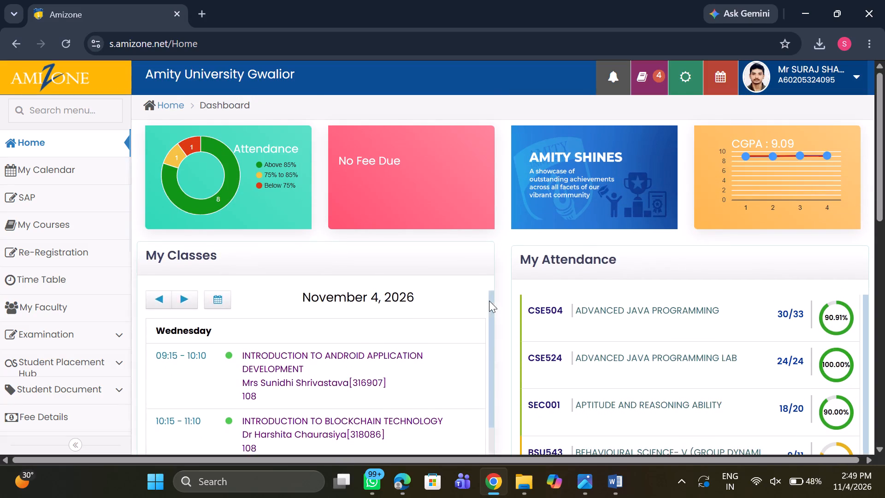
scroll(489, 301, down, 7)
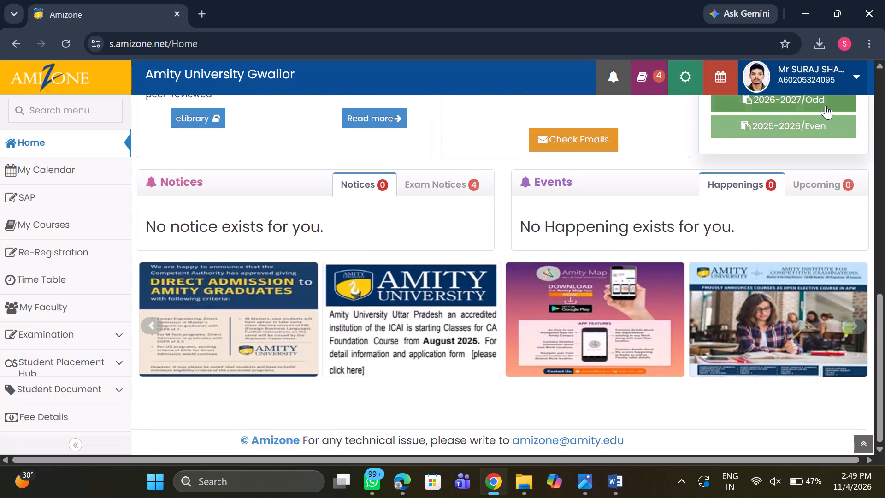
click(823, 102)
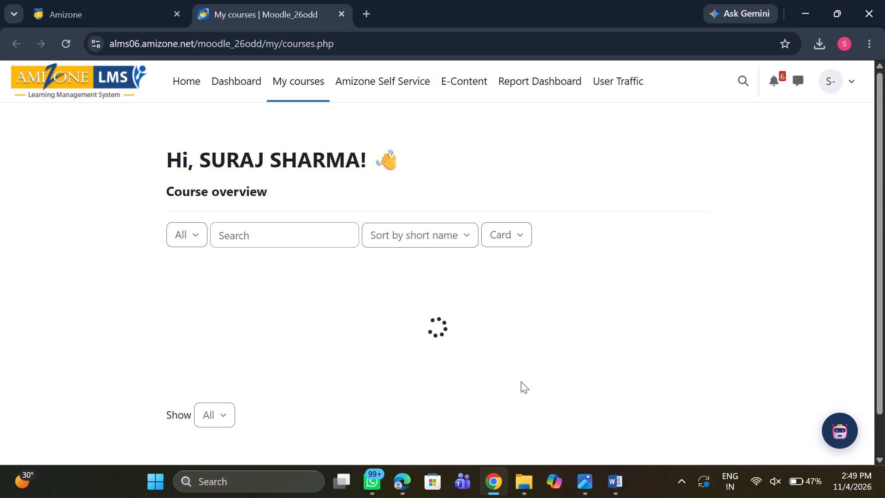
Find and open the Introduction to Android Application Development Lab course in the course overview.
scroll(521, 381, down, 12)
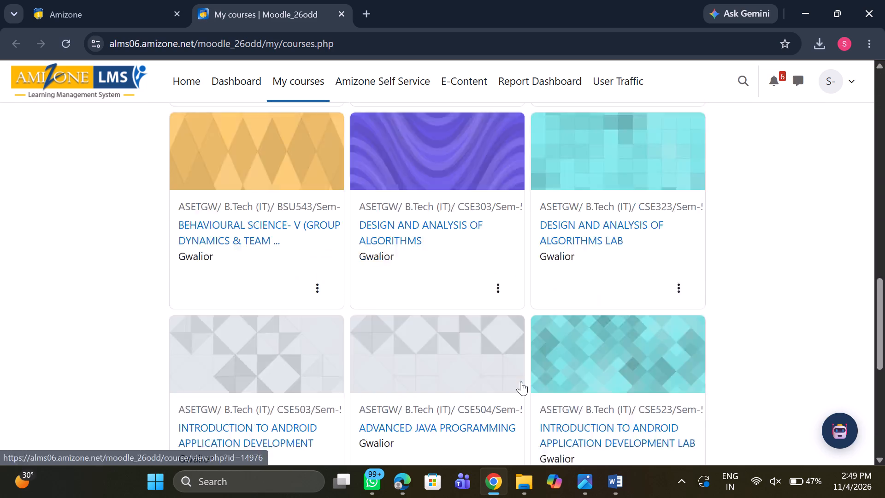
scroll(521, 381, down, 1)
scroll(521, 381, up, 2)
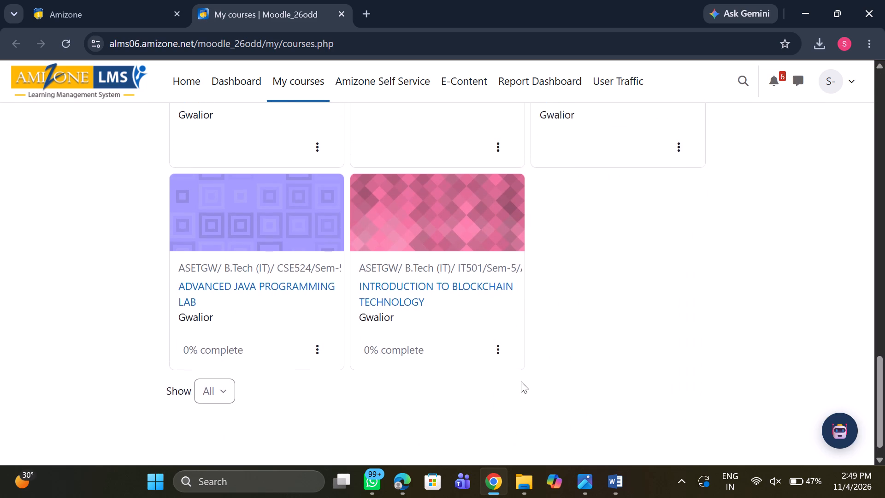
scroll(521, 381, up, 3)
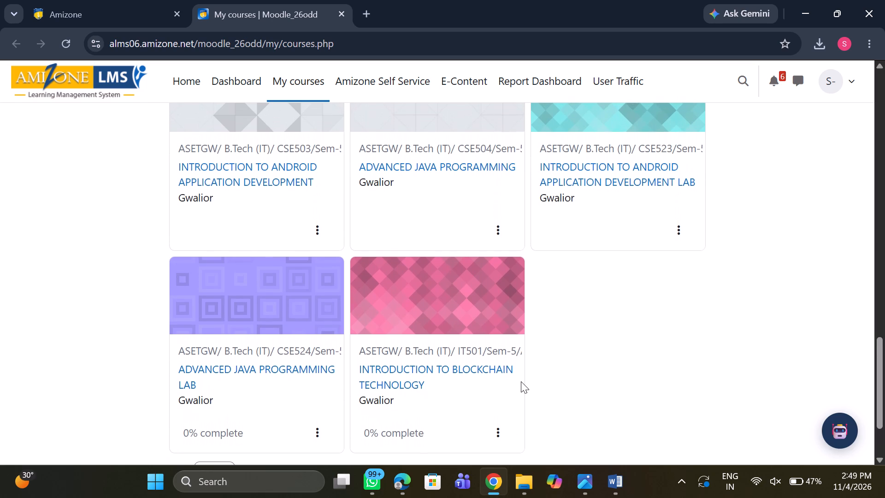
scroll(521, 381, up, 3)
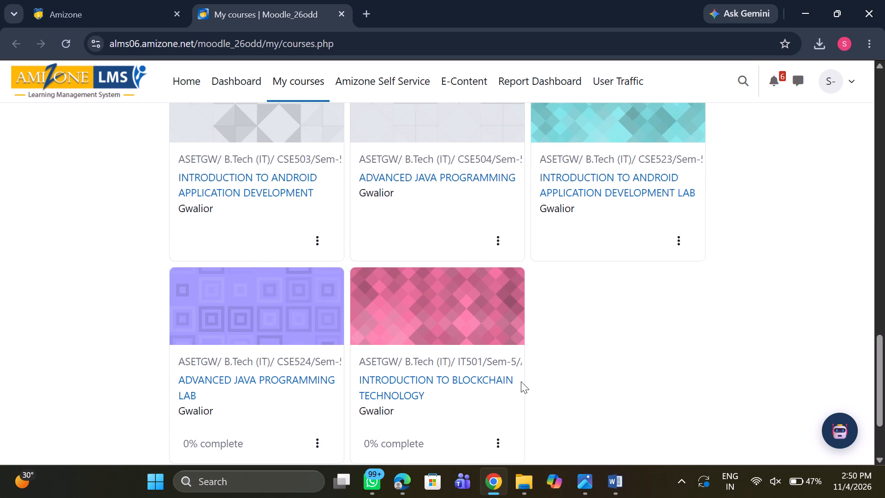
scroll(521, 381, up, 2)
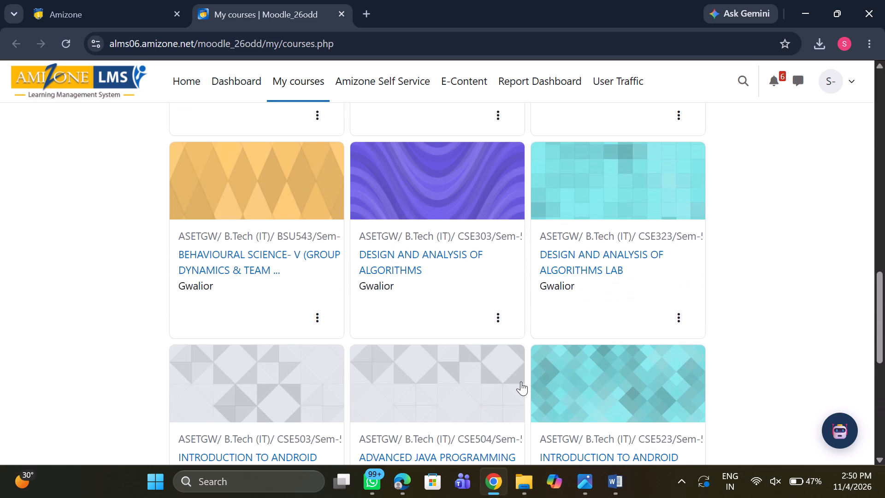
scroll(521, 381, down, 1)
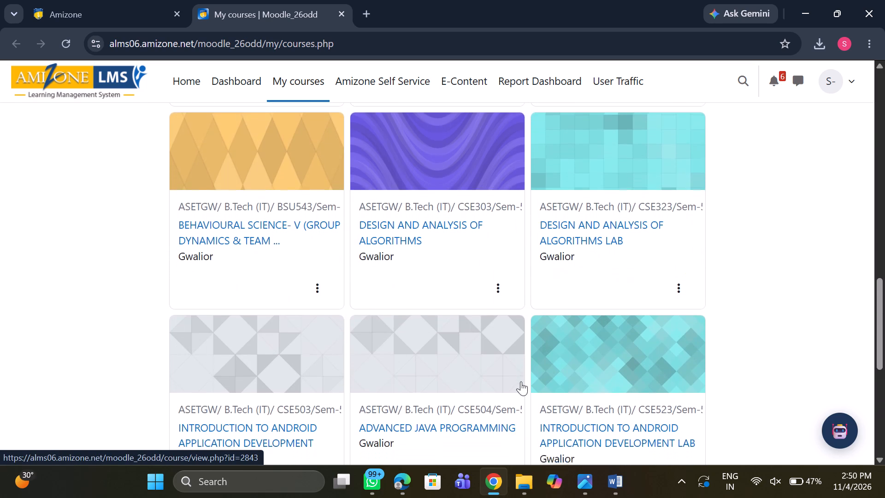
scroll(521, 381, down, 1)
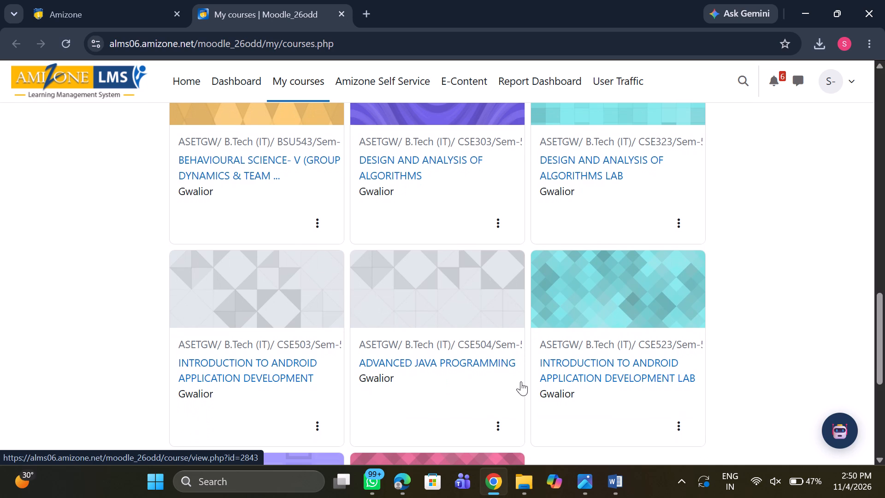
scroll(521, 381, down, 3)
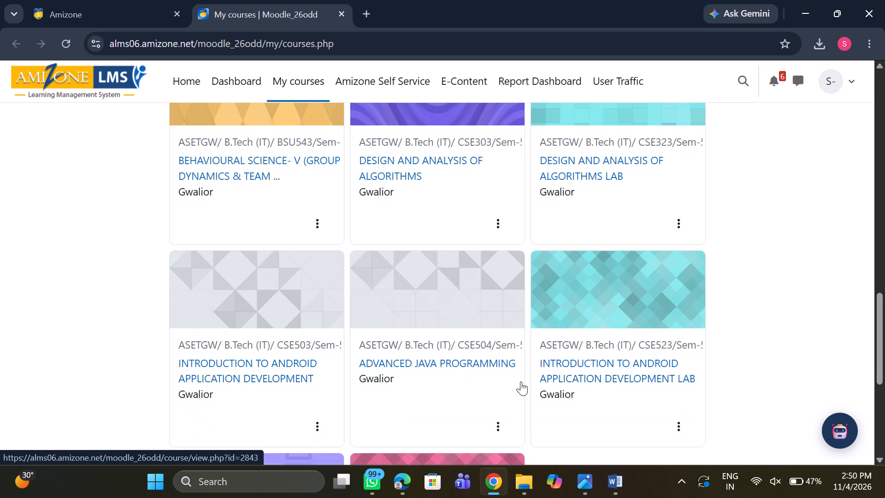
scroll(521, 381, down, 1)
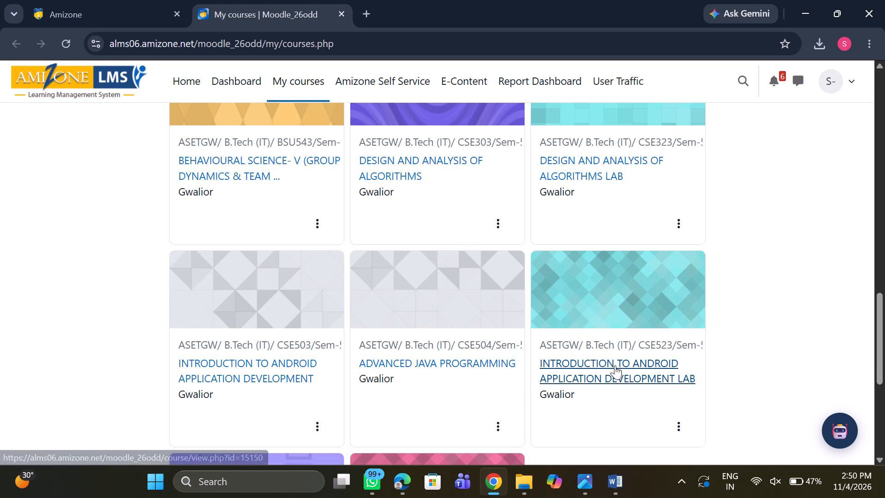
click(615, 365)
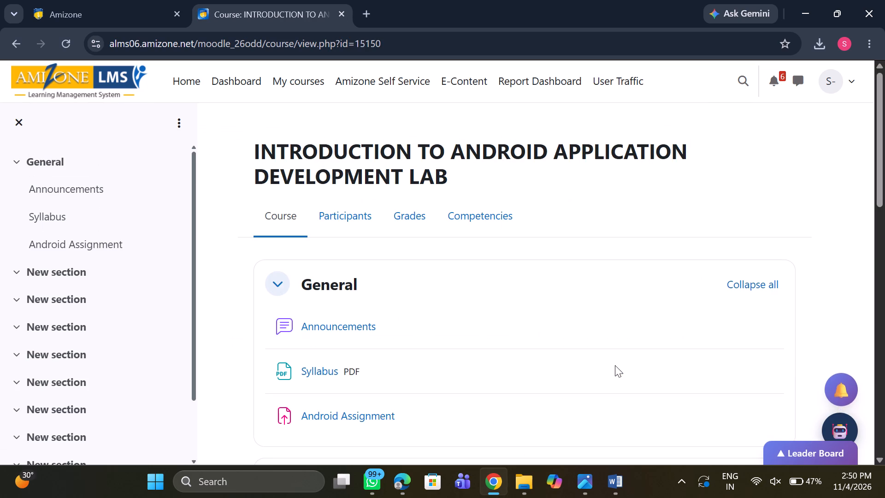
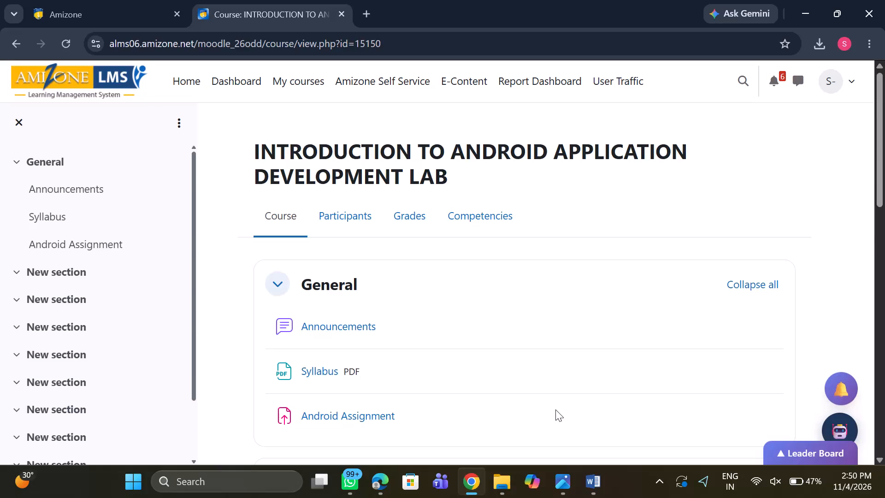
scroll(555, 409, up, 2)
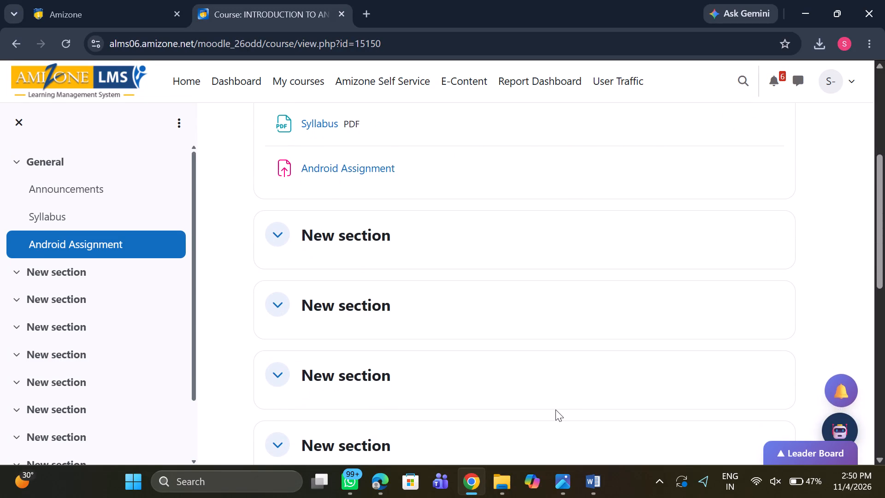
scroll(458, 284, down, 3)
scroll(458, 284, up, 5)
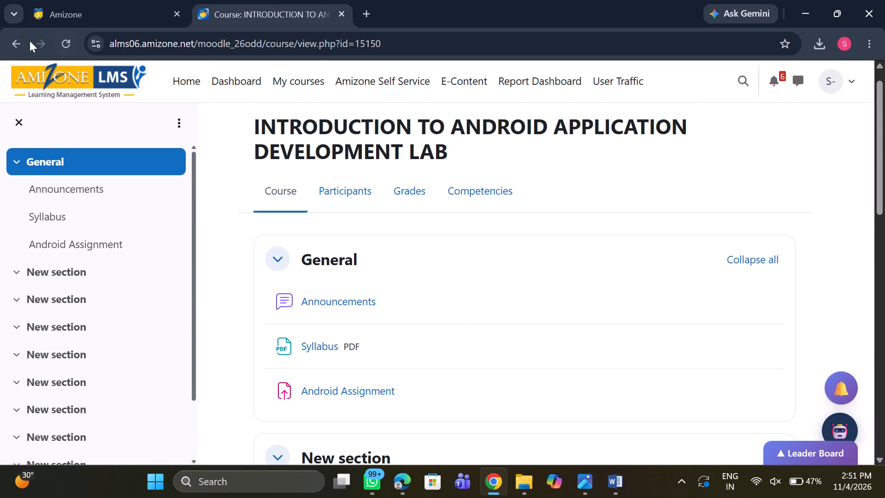
Return to the Amizone portal and open the session plan of Introduction to Android Application Development Lab (CSE523) from My Courses.
click(66, 6)
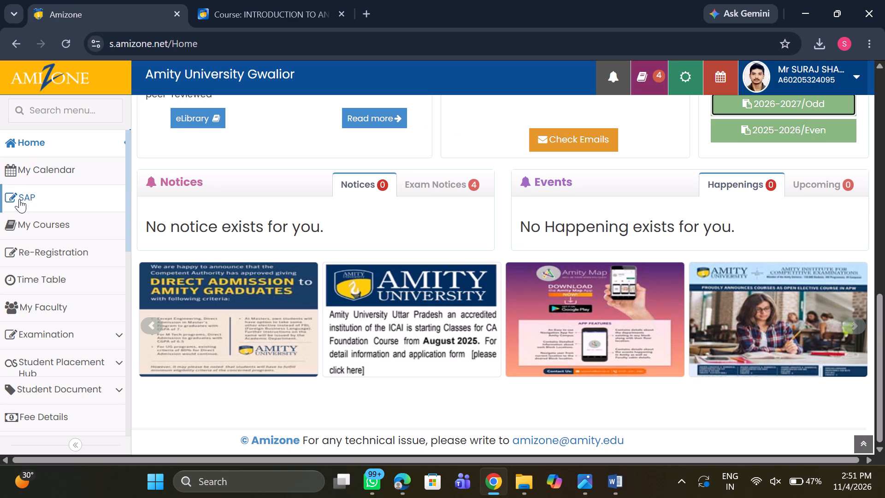
click(35, 225)
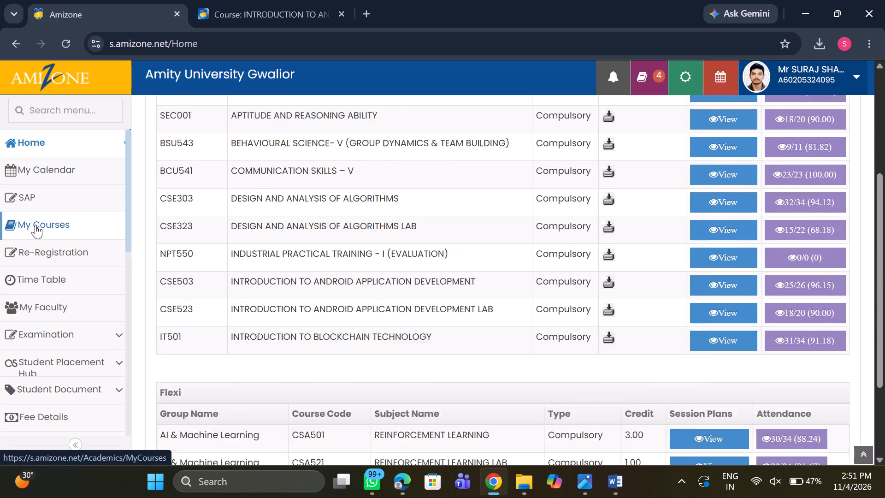
scroll(234, 344, down, 1)
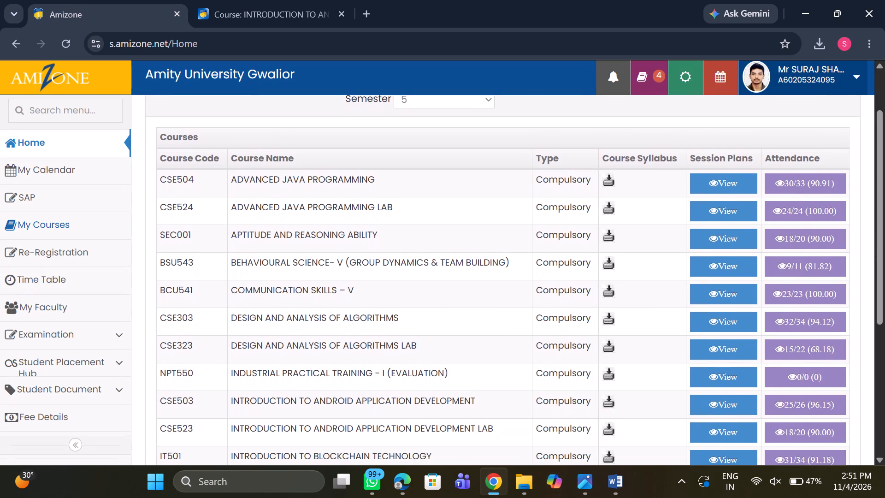
scroll(232, 340, down, 1)
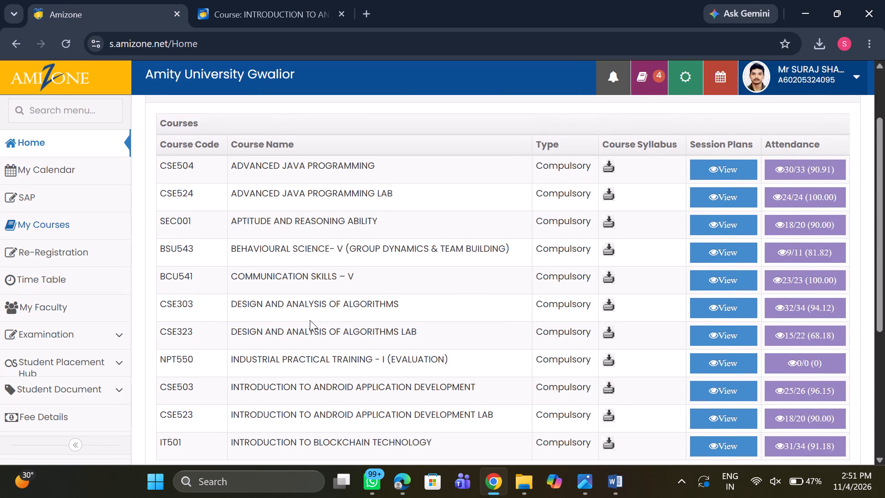
scroll(310, 320, down, 1)
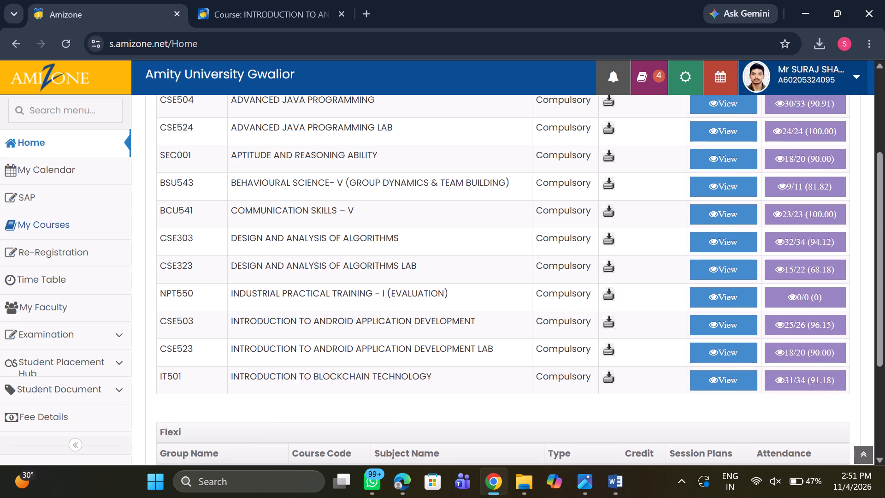
click(303, 345)
click(730, 349)
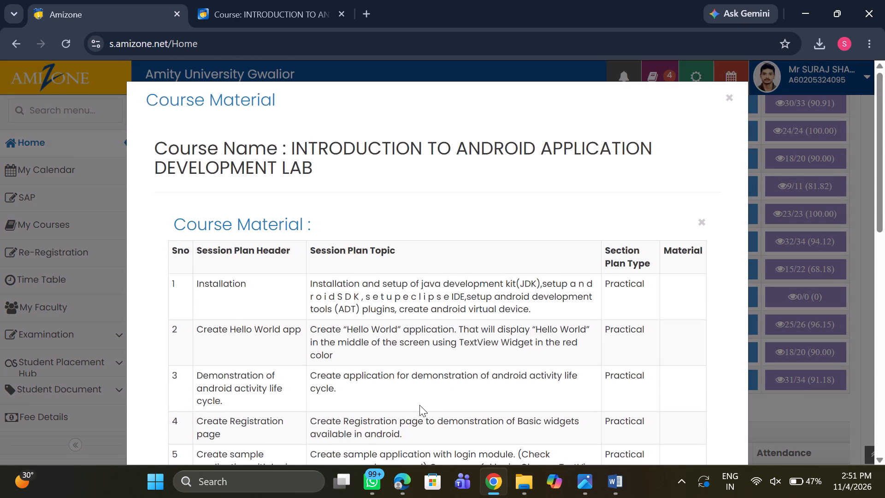
Copy the topic text of session 15, "Stores list of strings", from the session plan table.
scroll(419, 405, down, 6)
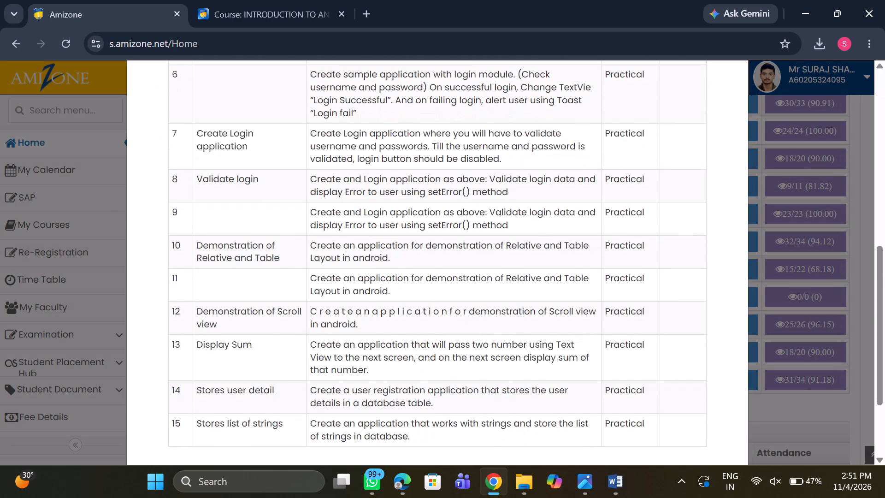
scroll(419, 405, down, 1)
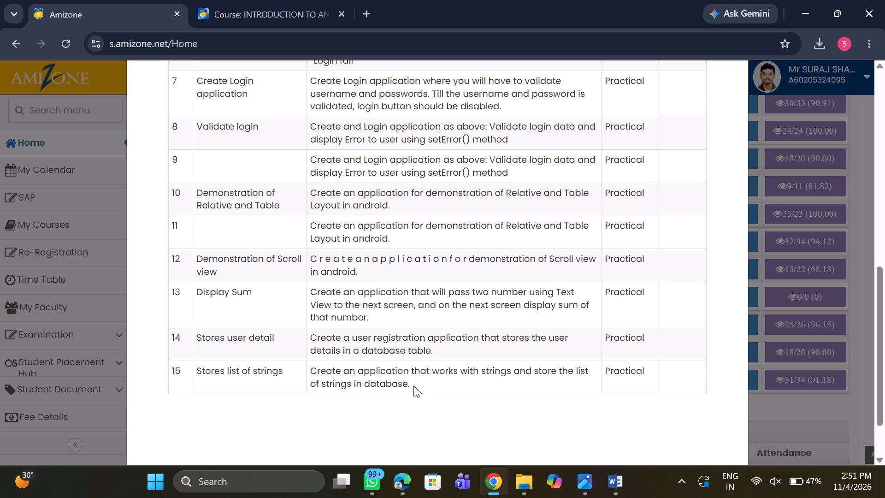
drag(413, 385, 307, 369)
key(ctrl+c)
ctrl+click(307, 369)
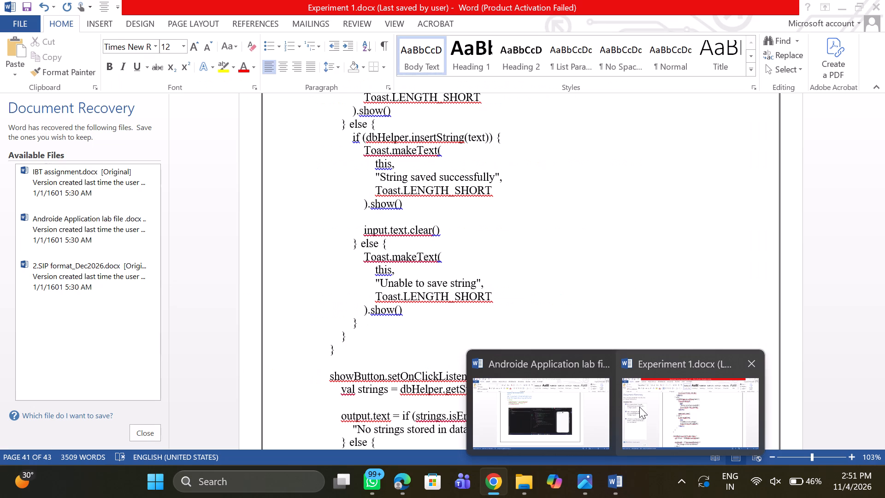
Switch to Experiment 1.docx in Word and paste the copied topic on a new line above "package com.example.stringapp".
click(639, 407)
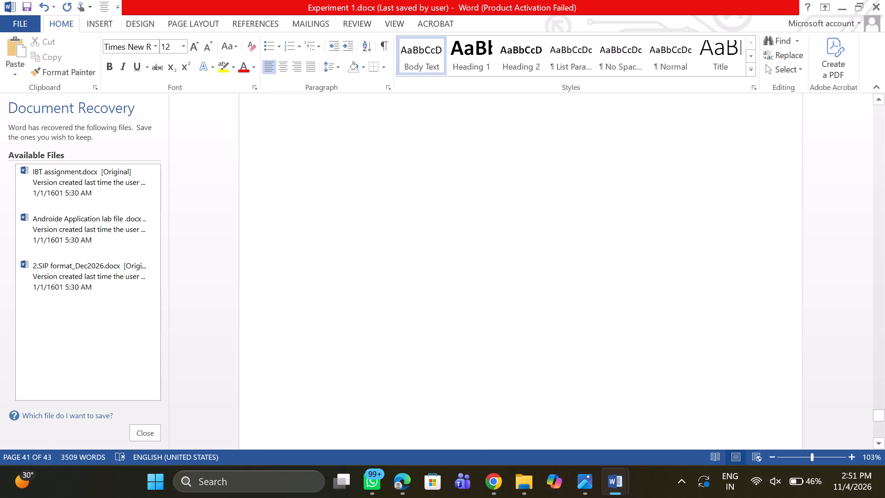
scroll(582, 369, up, 12)
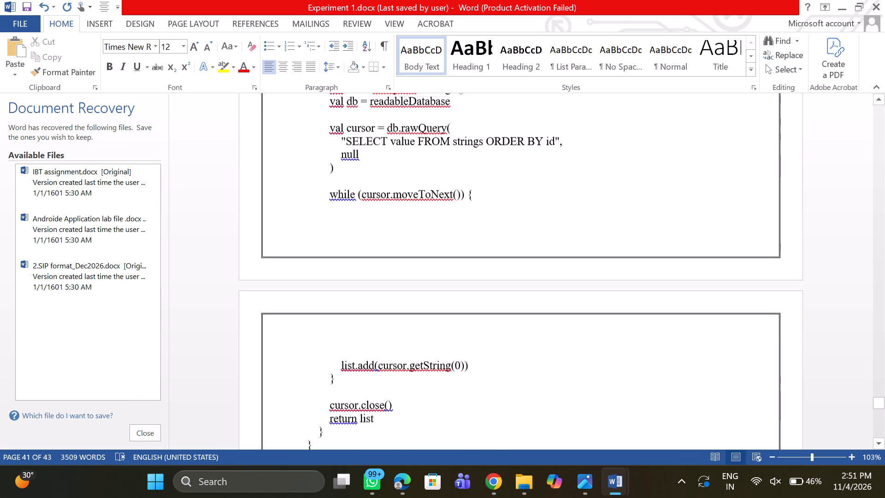
scroll(582, 369, up, 2)
scroll(582, 369, down, 6)
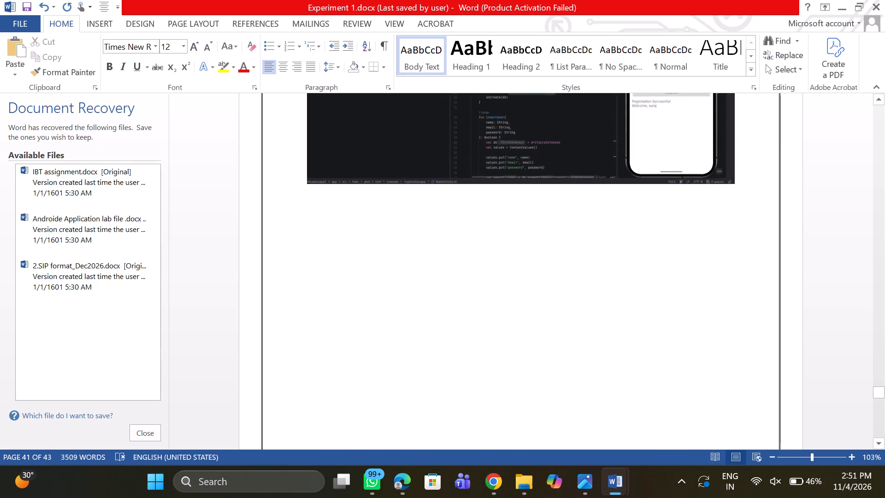
scroll(582, 369, down, 3)
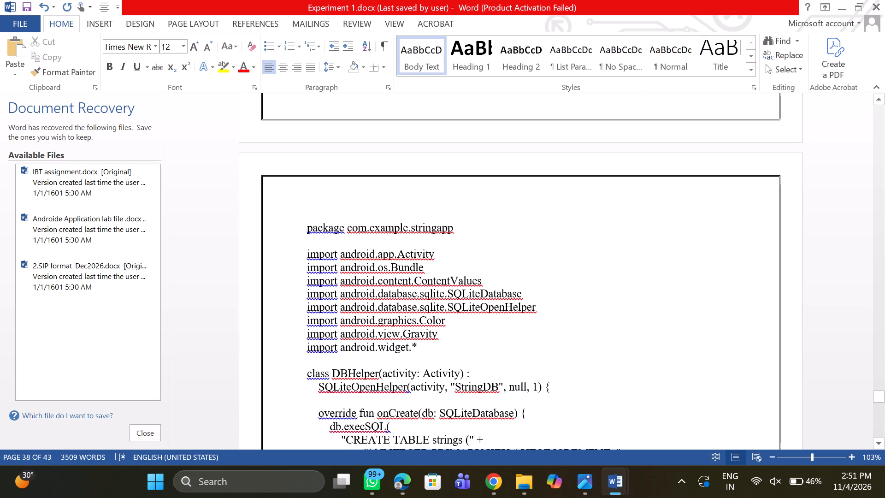
click(310, 213)
key(Left)
key(Left)
key(Right)
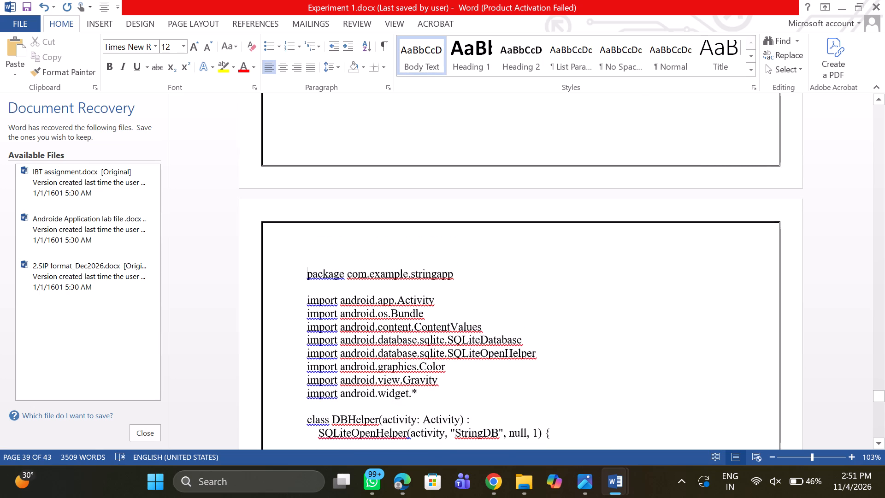
key(Return)
key(Up)
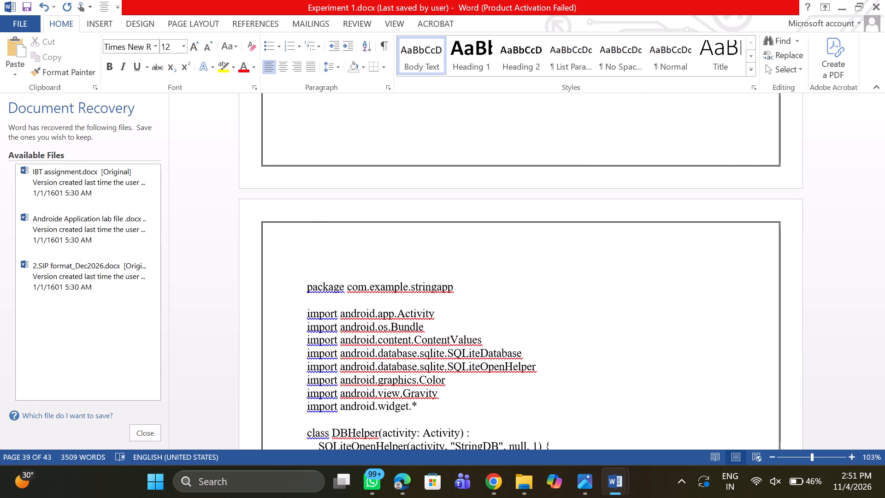
key(ctrl+v)
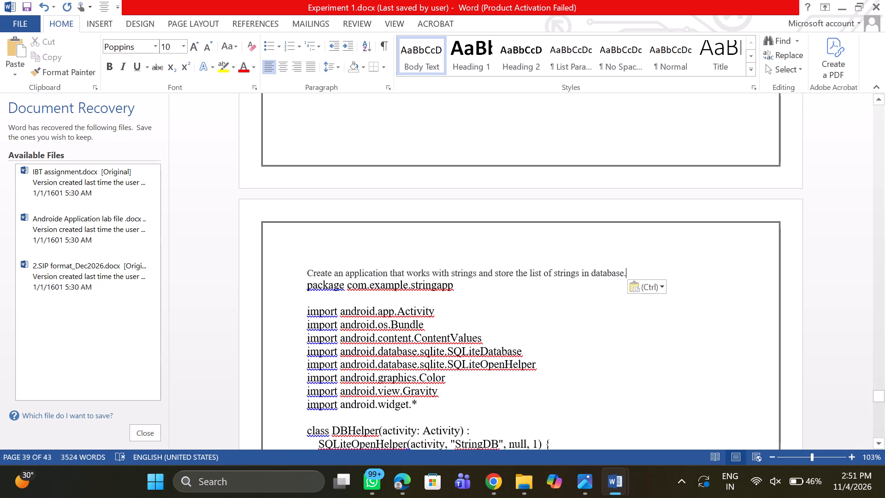
Format the pasted topic line as bold 14 pt Times New Roman and add a blank line between it and the code.
drag(636, 276, 362, 274)
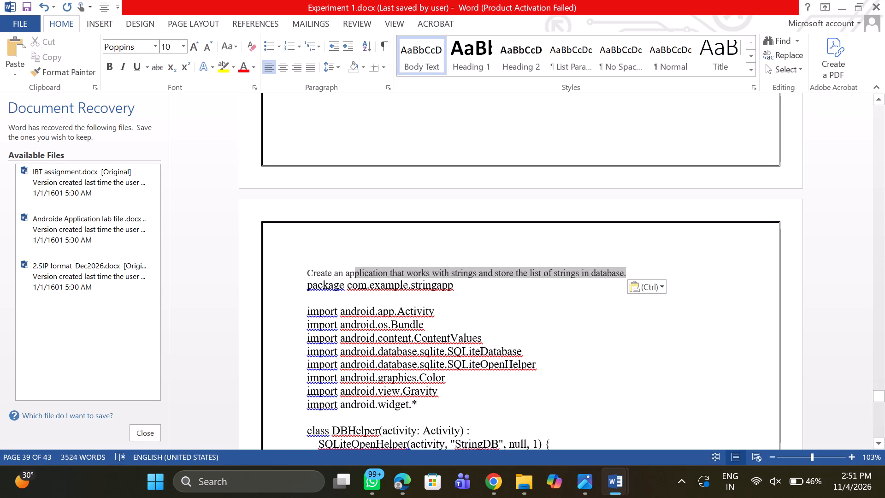
drag(362, 274, 302, 266)
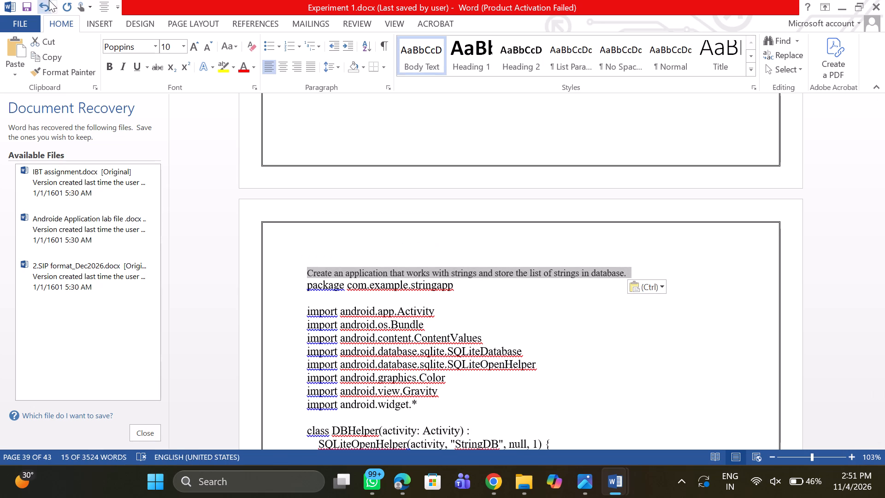
click(59, 28)
click(159, 47)
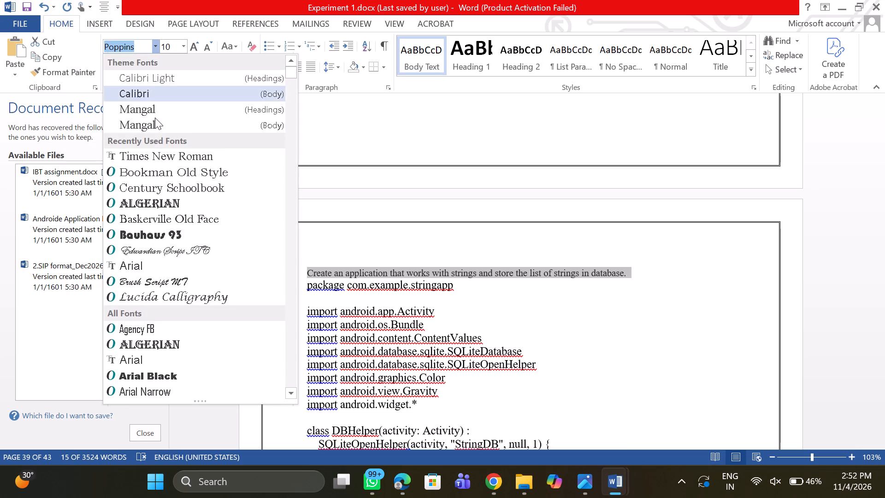
click(164, 153)
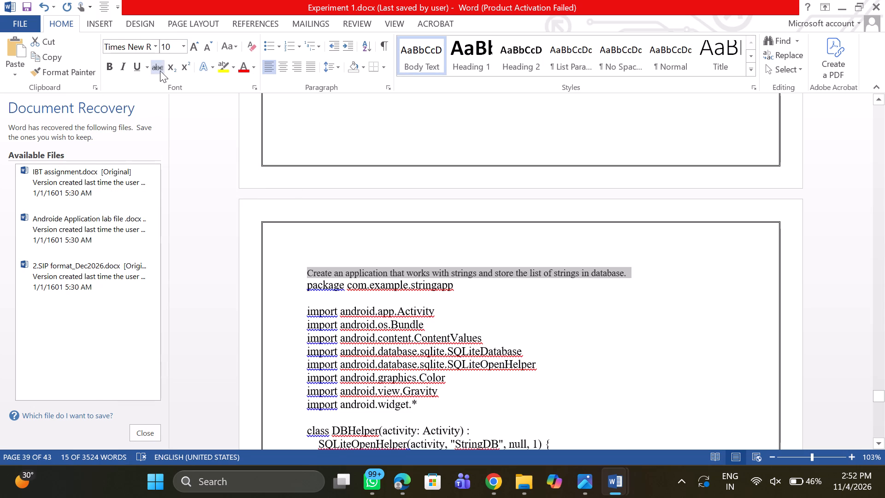
click(113, 64)
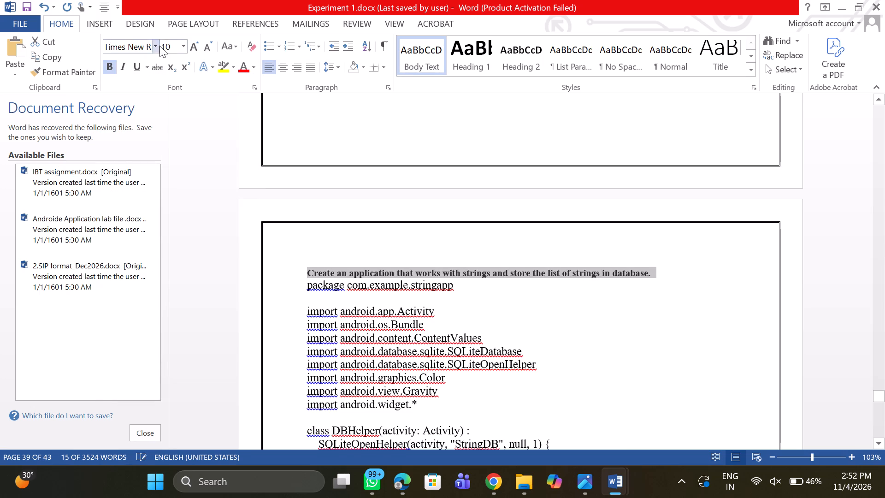
click(184, 45)
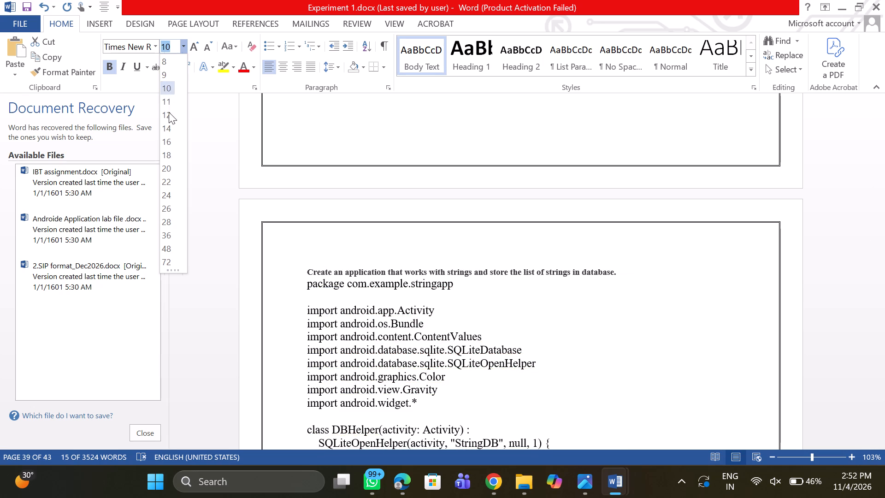
click(168, 131)
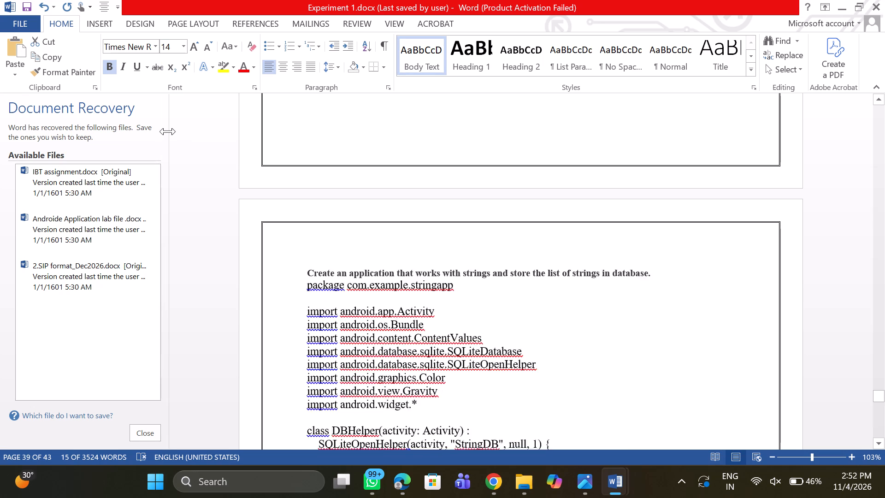
click(382, 296)
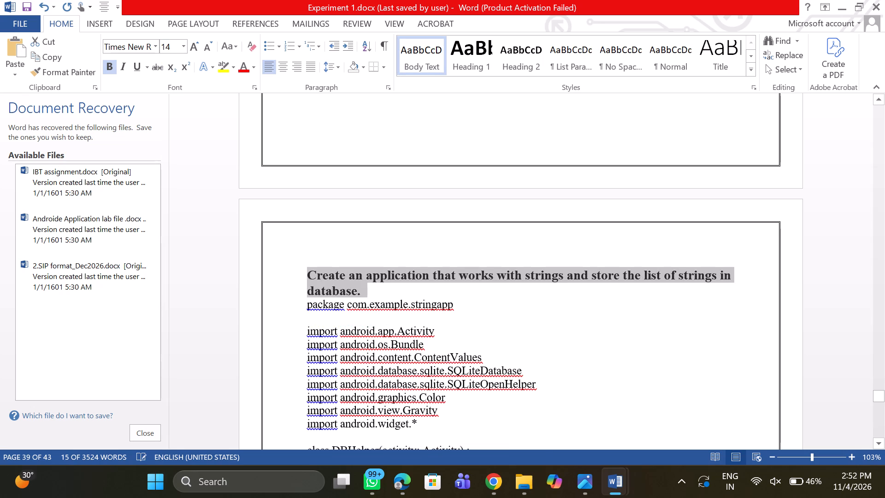
key(Return)
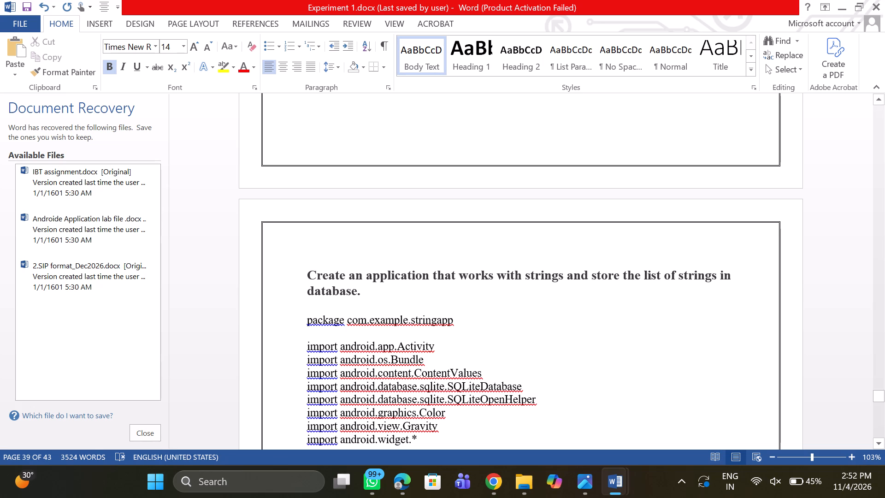
Copy the "Experiment-10:" label from the title of the Relative and Table Layout experiment.
click(306, 257)
scroll(306, 257, up, 18)
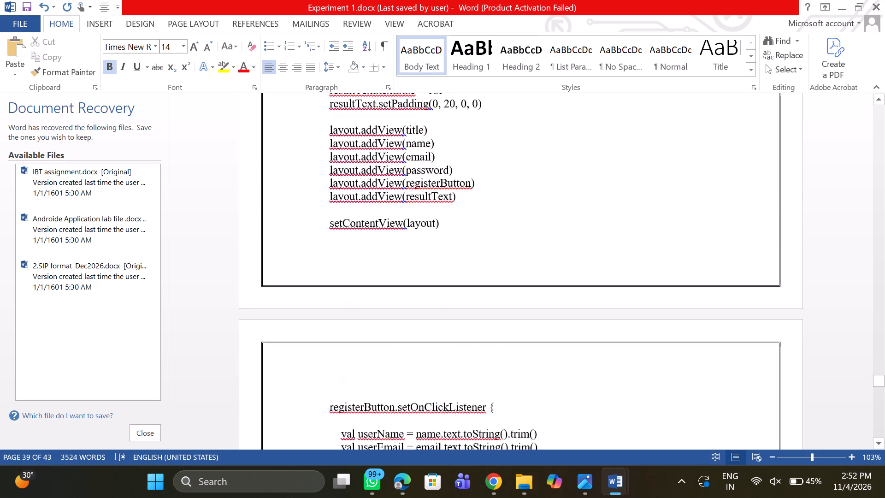
scroll(306, 257, up, 7)
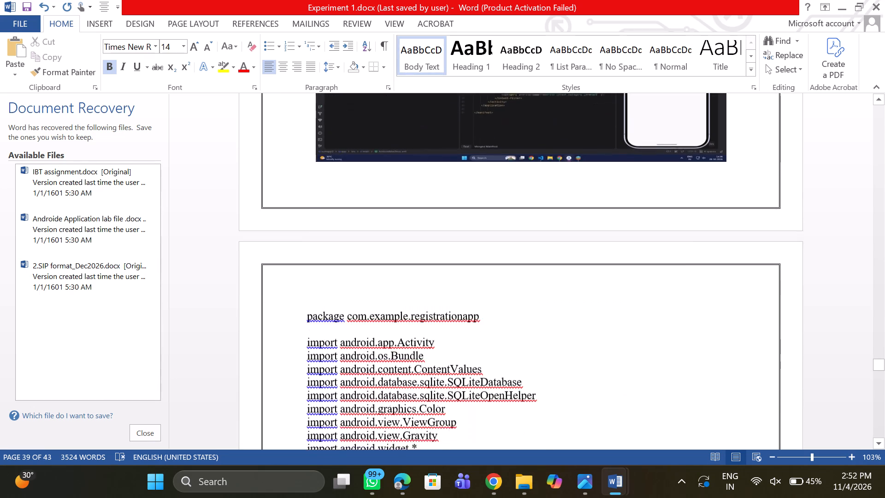
scroll(306, 257, up, 6)
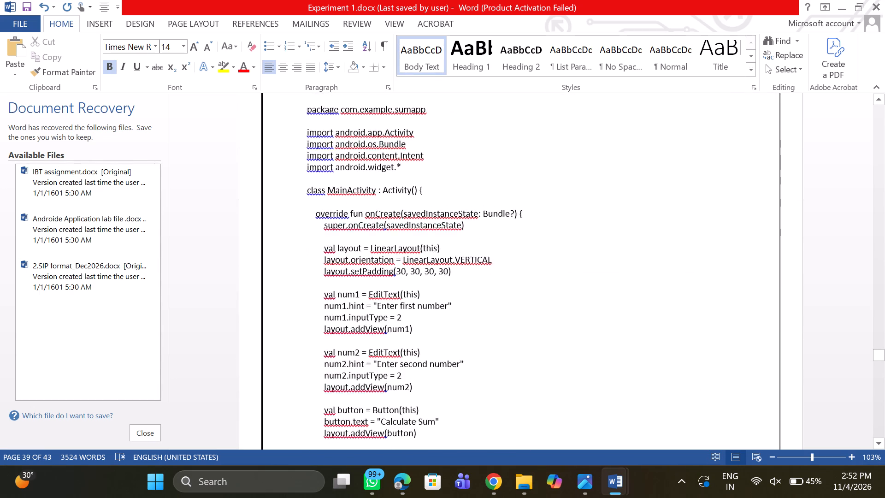
scroll(306, 257, up, 3)
scroll(306, 257, down, 7)
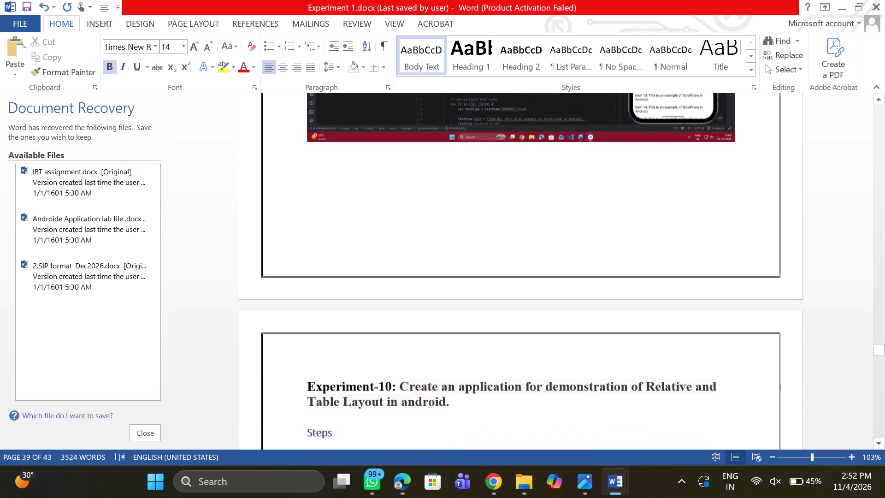
scroll(306, 257, down, 12)
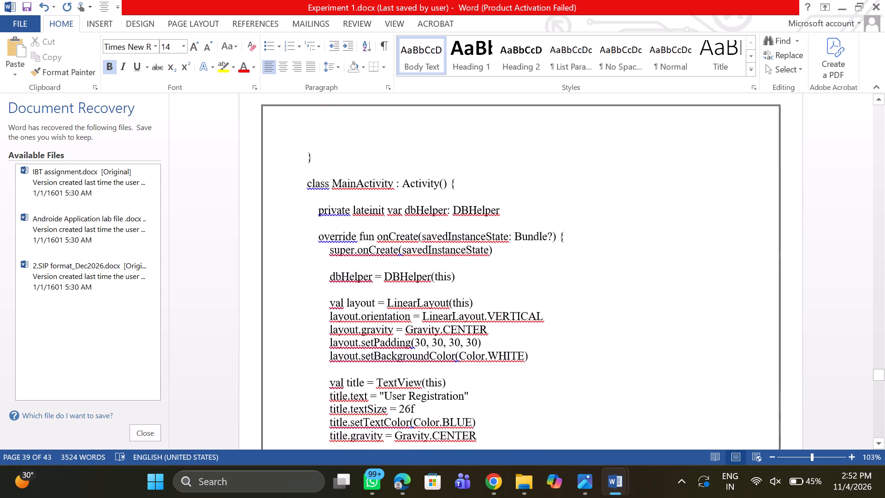
scroll(306, 257, down, 3)
scroll(306, 257, up, 14)
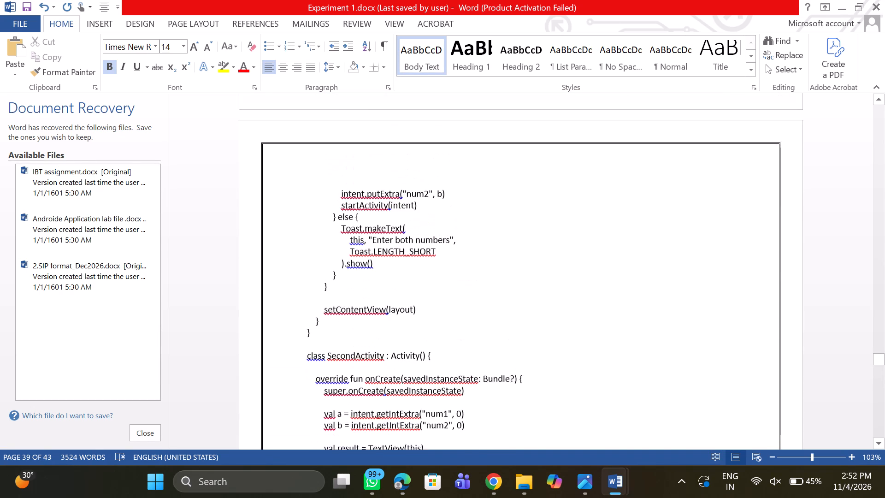
scroll(306, 257, up, 4)
scroll(306, 257, down, 1)
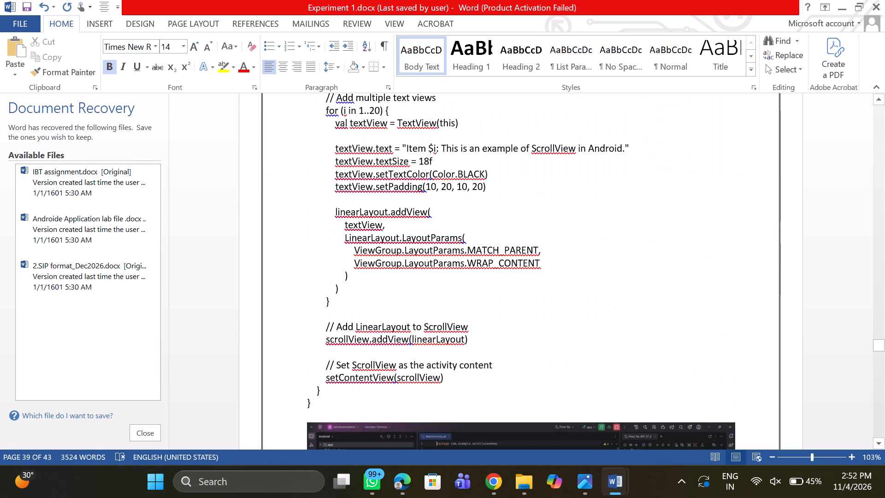
scroll(306, 257, down, 9)
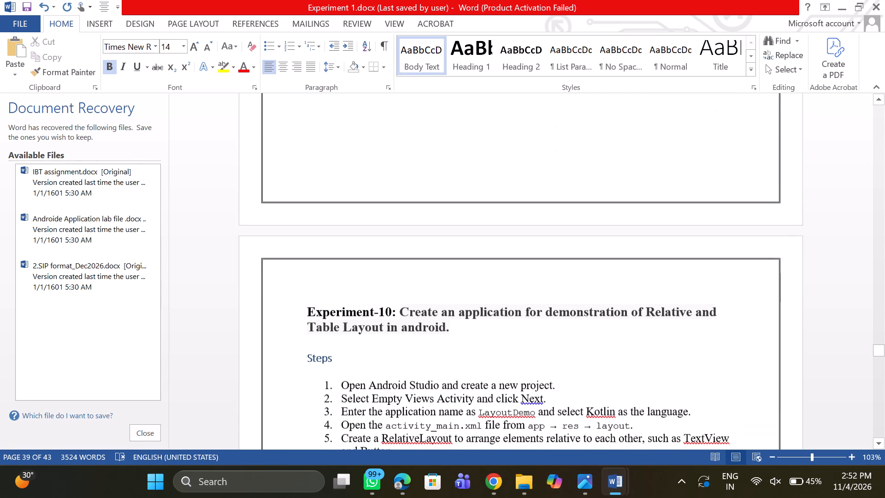
scroll(306, 257, down, 1)
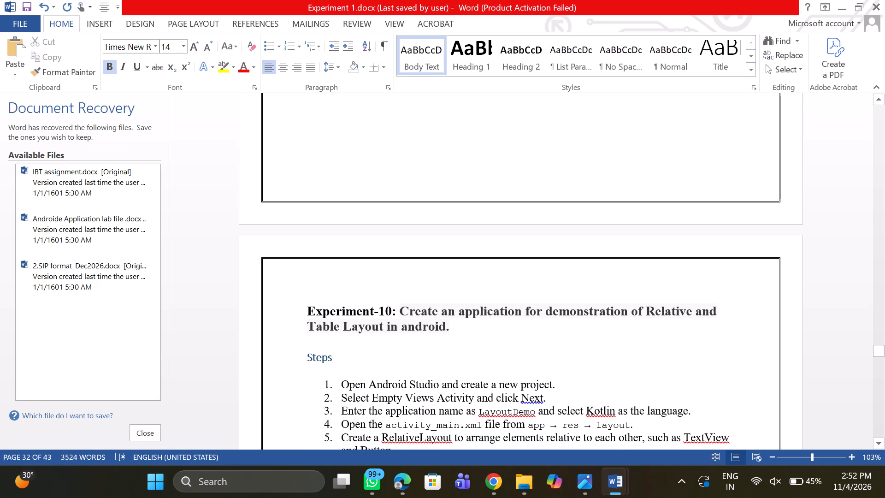
scroll(399, 308, left, 1)
drag(397, 311, 307, 311)
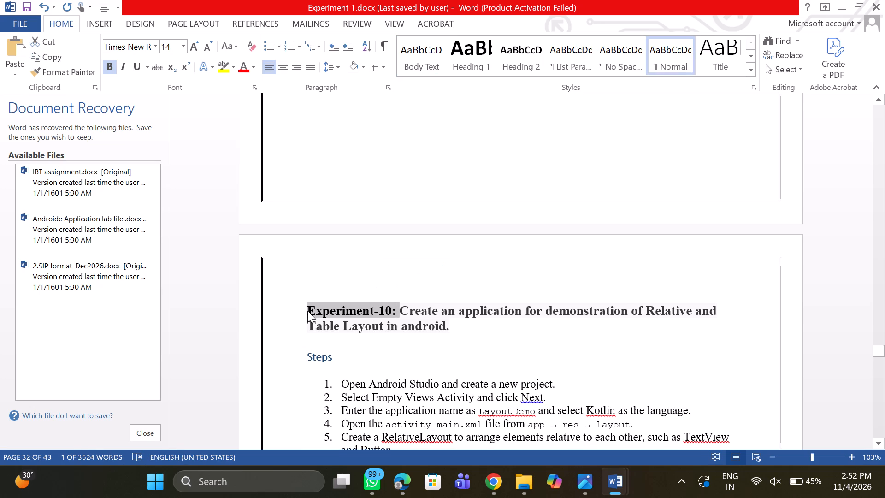
key(ctrl+c)
click(483, 363)
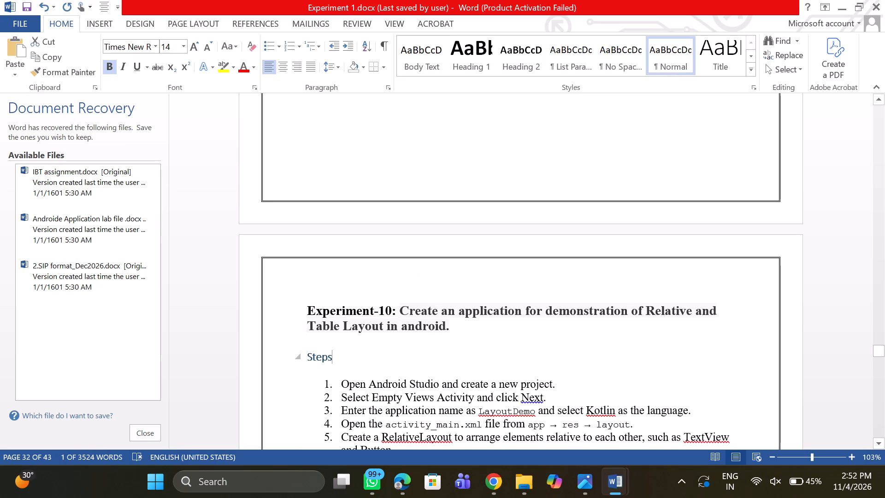
Paste the copied label before the title about storing the list of strings and renumber it to "Experiment-12:".
scroll(483, 363, down, 13)
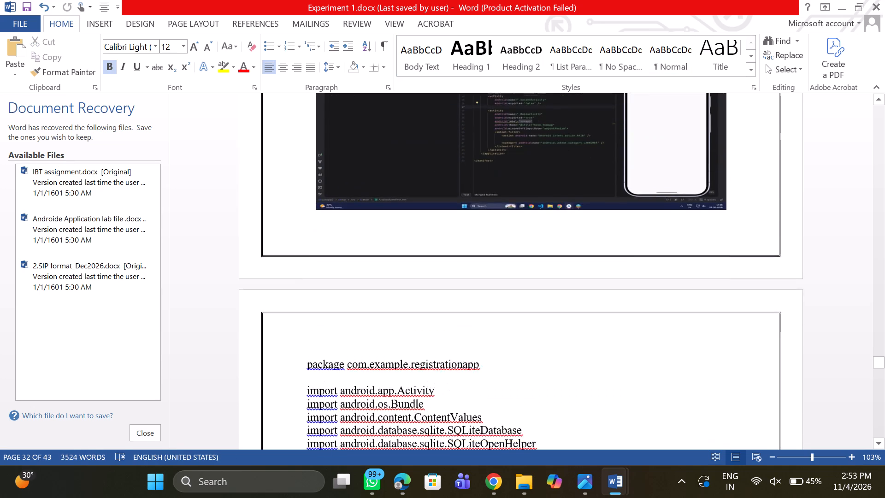
scroll(483, 363, down, 7)
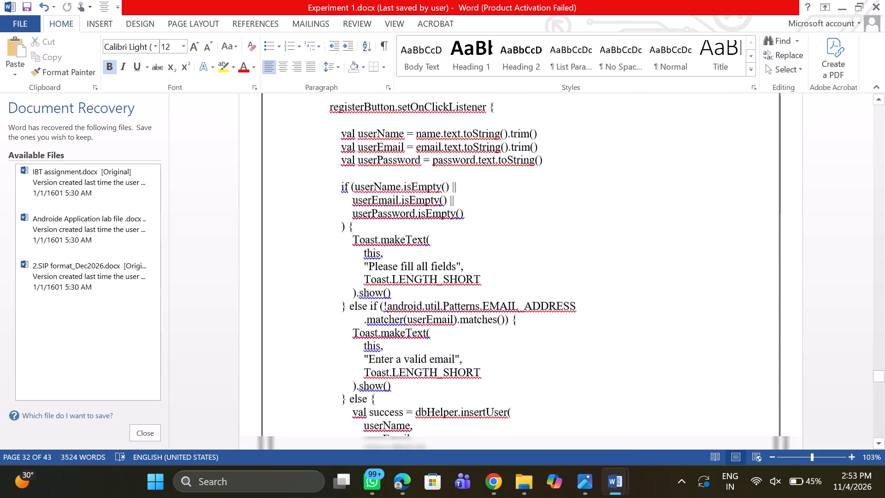
scroll(483, 363, down, 5)
scroll(483, 363, up, 5)
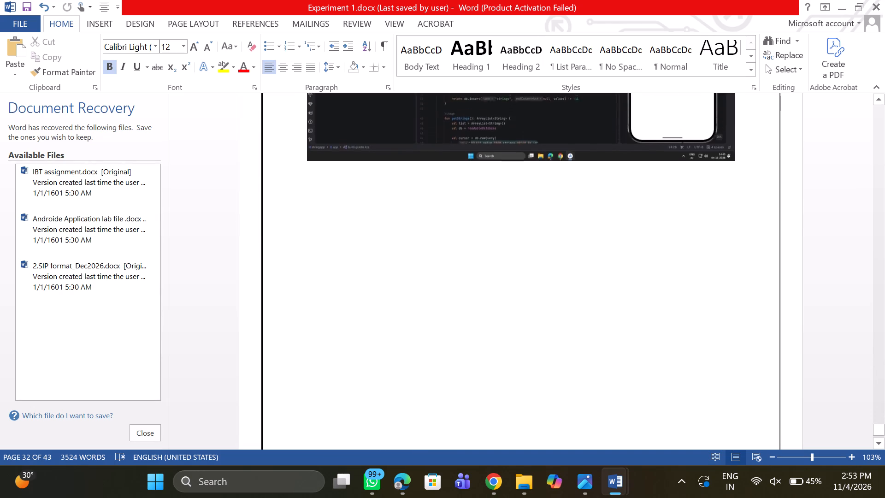
scroll(483, 363, up, 10)
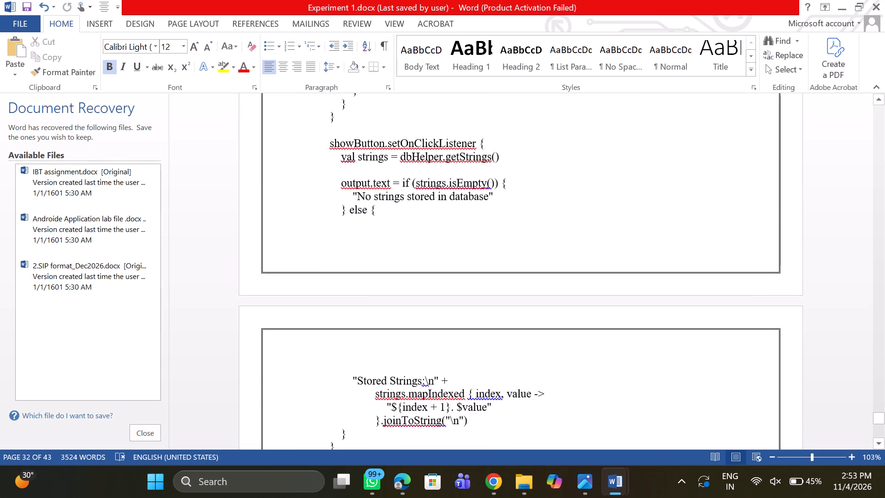
scroll(483, 363, up, 14)
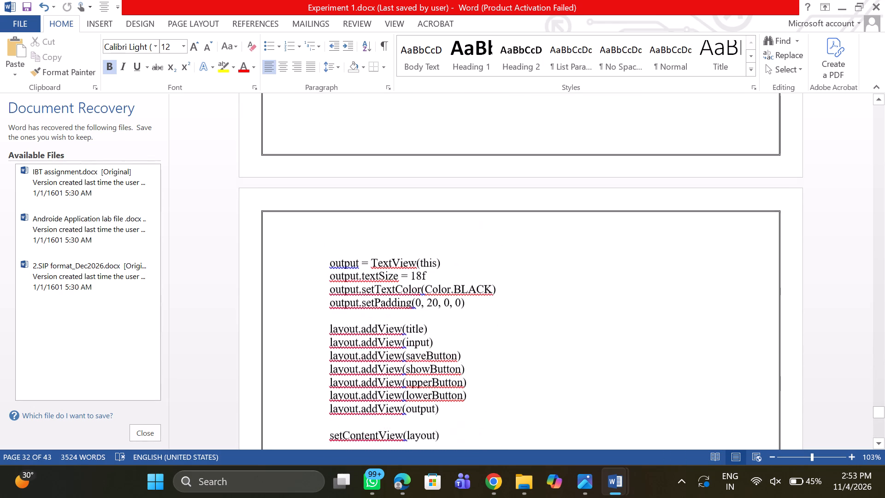
scroll(483, 363, up, 12)
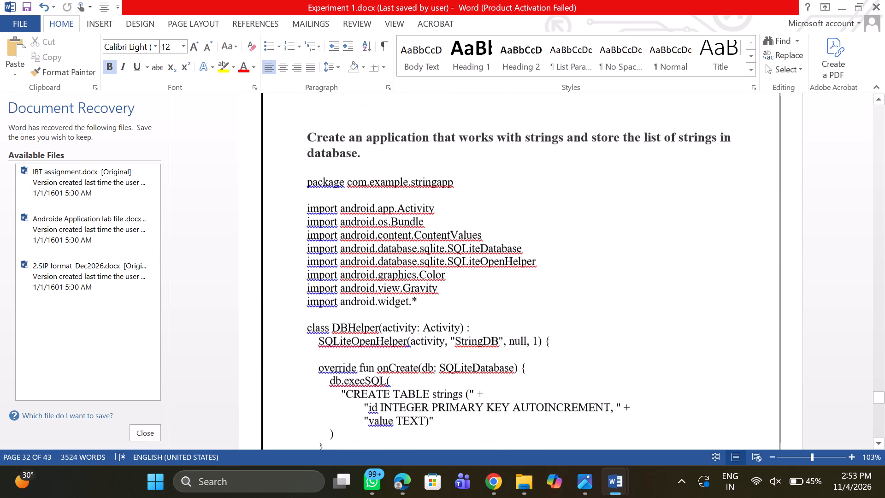
scroll(483, 363, up, 1)
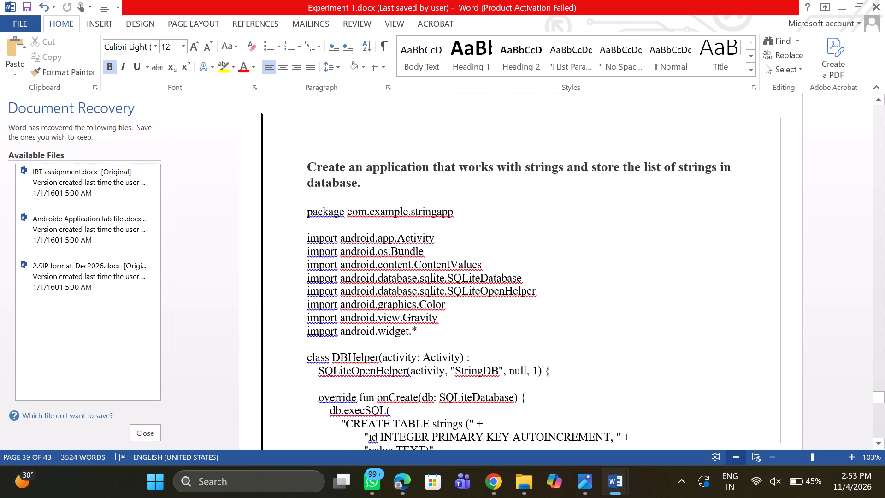
click(306, 165)
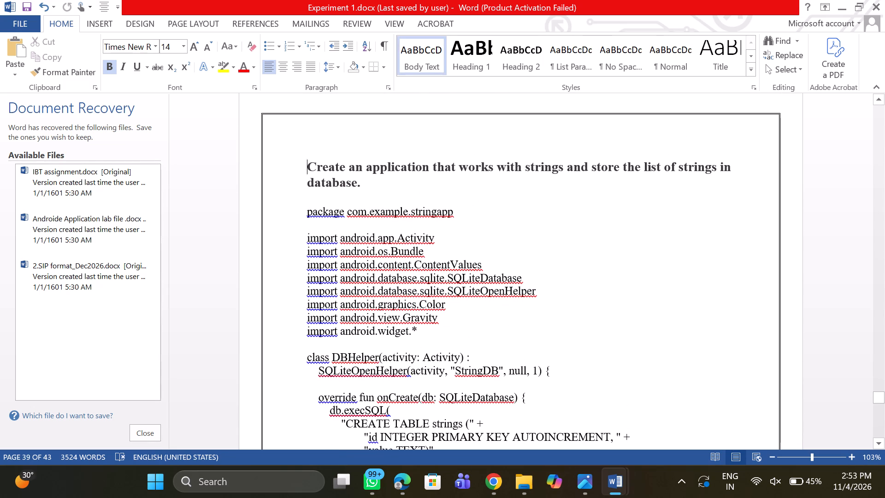
key(ctrl+v)
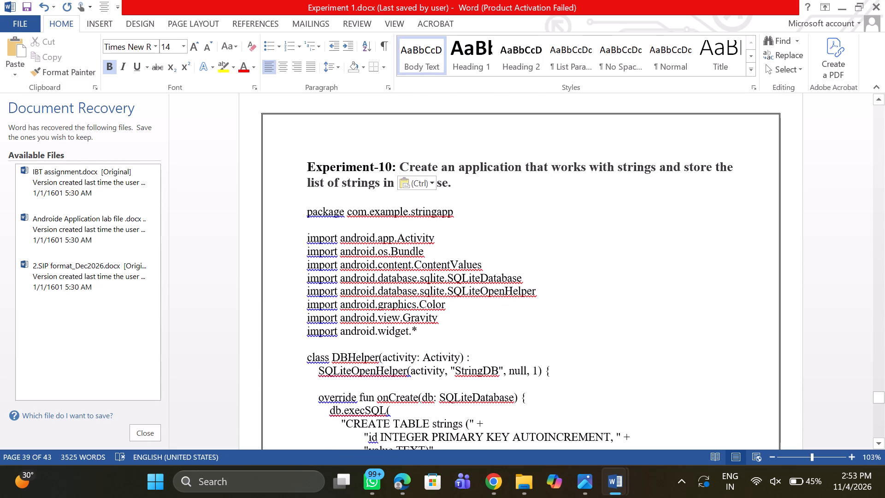
click(389, 165)
key(BackSpace)
key(2)
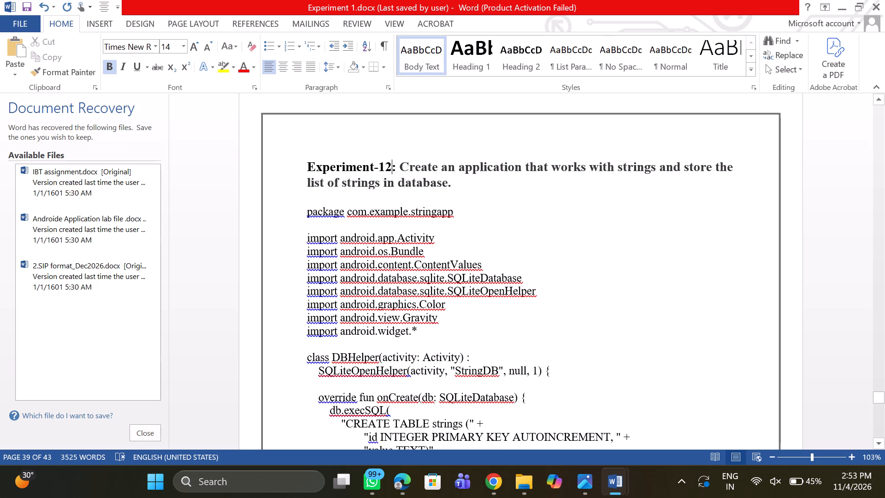
Save the document.
key(ctrl+s)
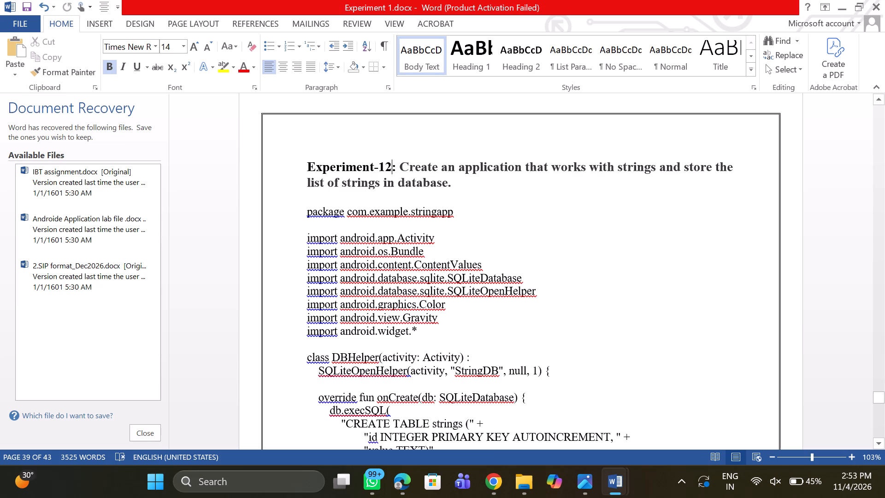
key(ctrl+s)
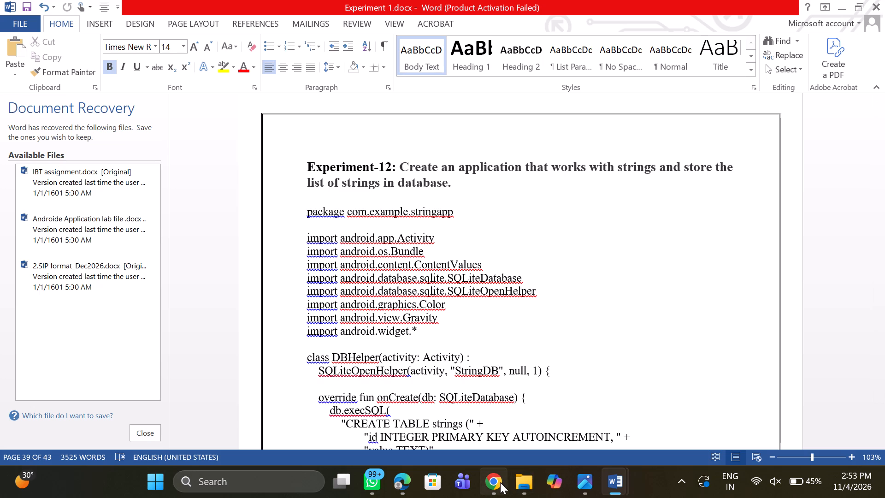
Switch to the Chrome window with the Amizone session plan.
click(480, 421)
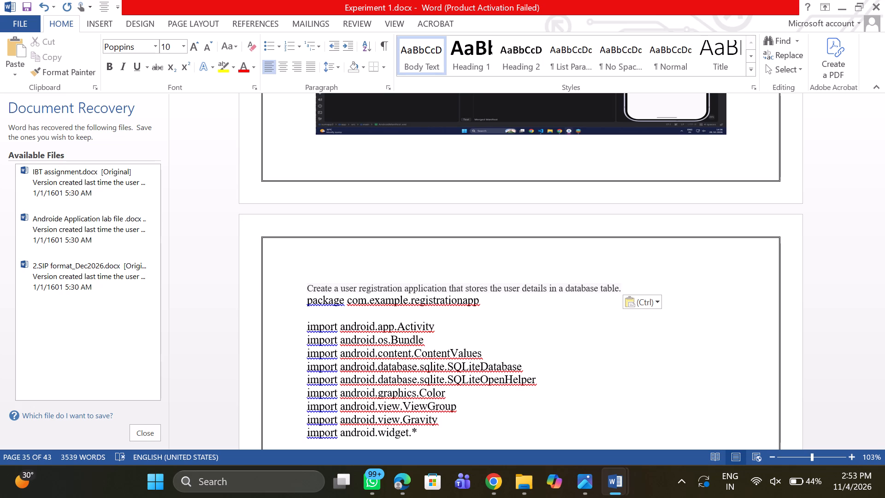
Look through the user registration and string experiments' code and output images to the end of the document.
scroll(444, 374, down, 2)
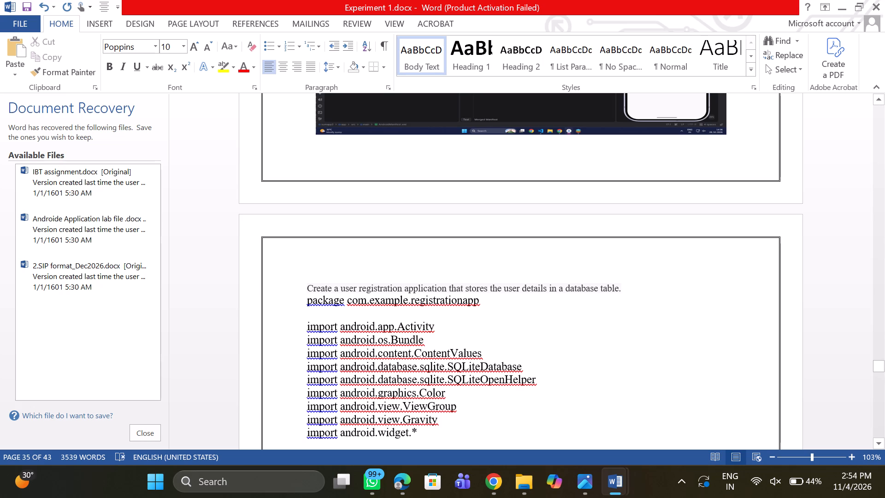
scroll(444, 374, down, 9)
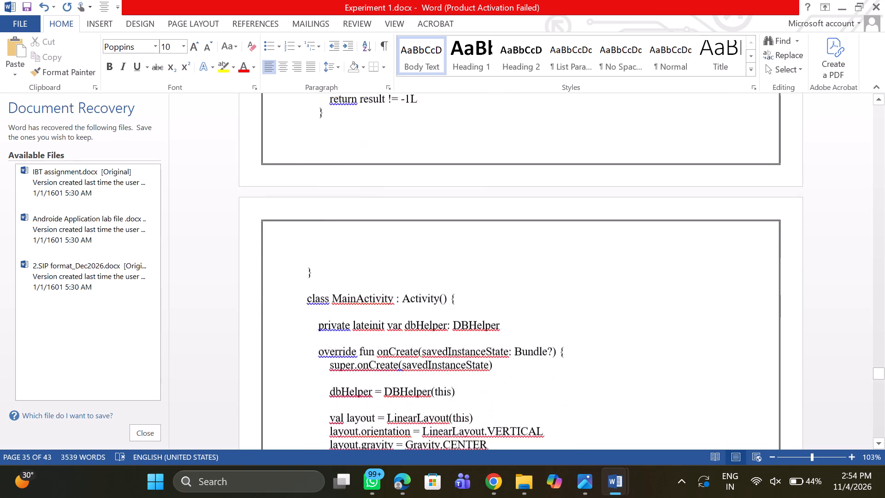
scroll(444, 374, down, 7)
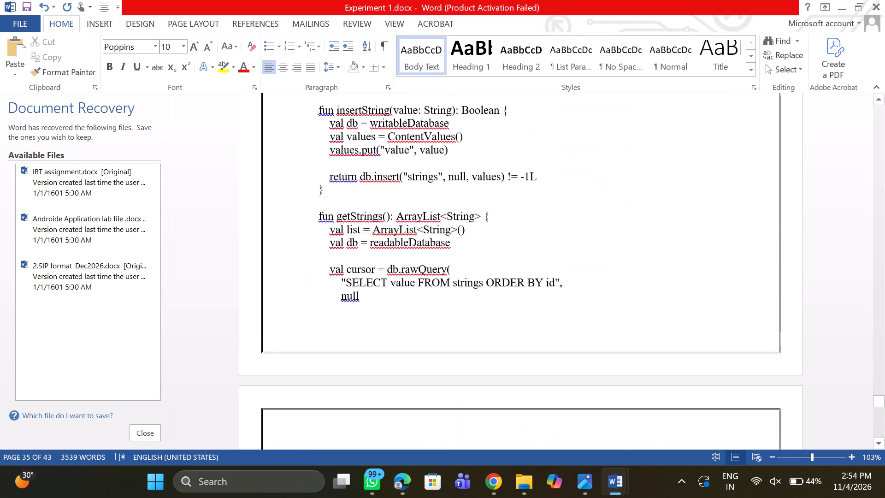
scroll(444, 374, down, 8)
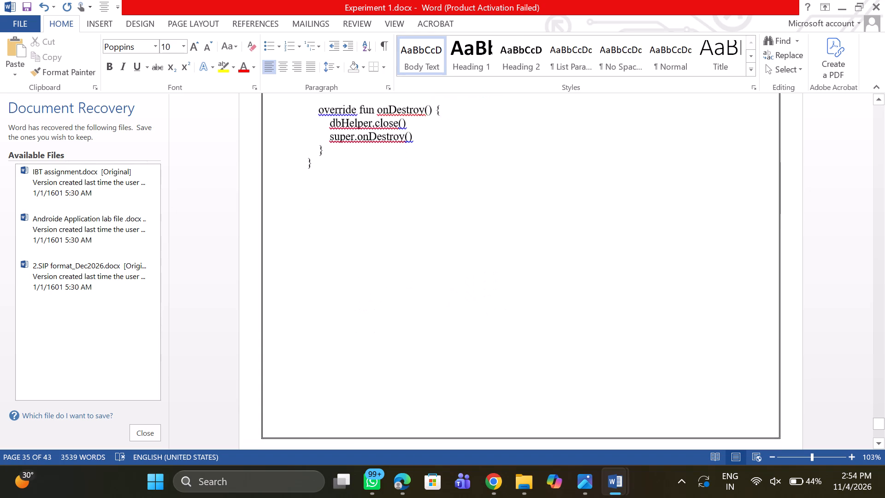
scroll(444, 374, down, 1)
scroll(444, 374, up, 12)
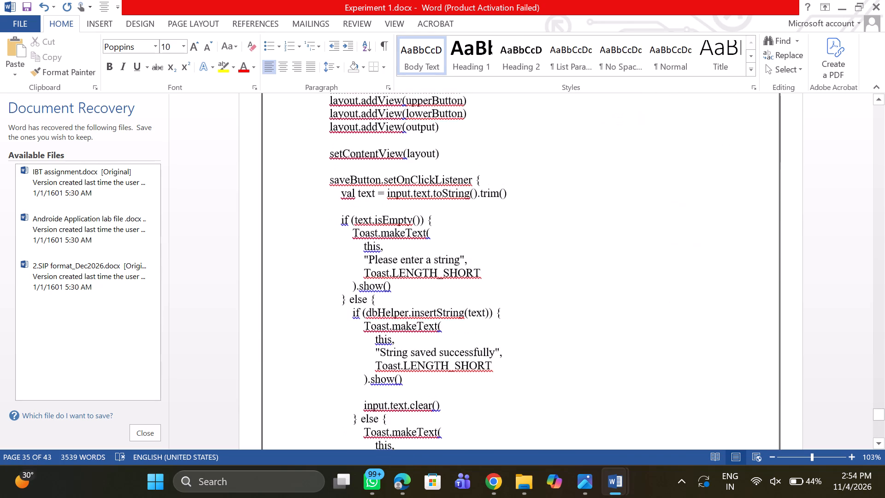
scroll(444, 374, up, 6)
scroll(444, 374, down, 9)
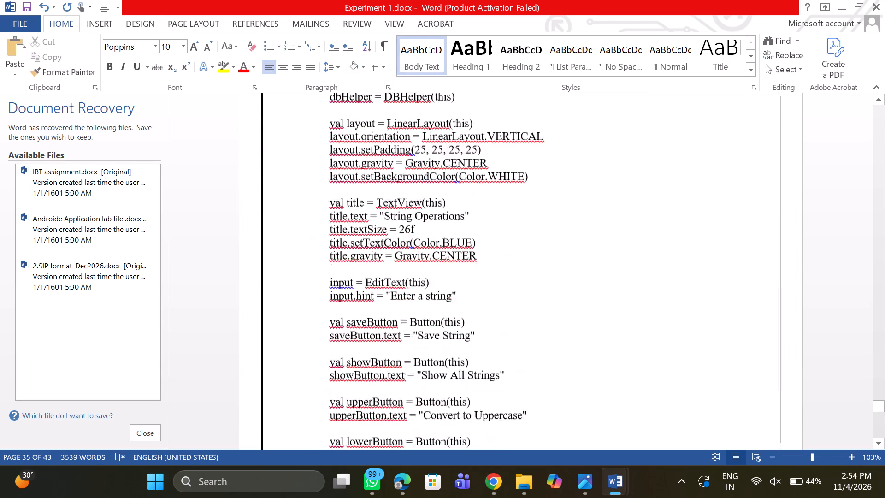
scroll(444, 374, down, 7)
scroll(444, 374, up, 6)
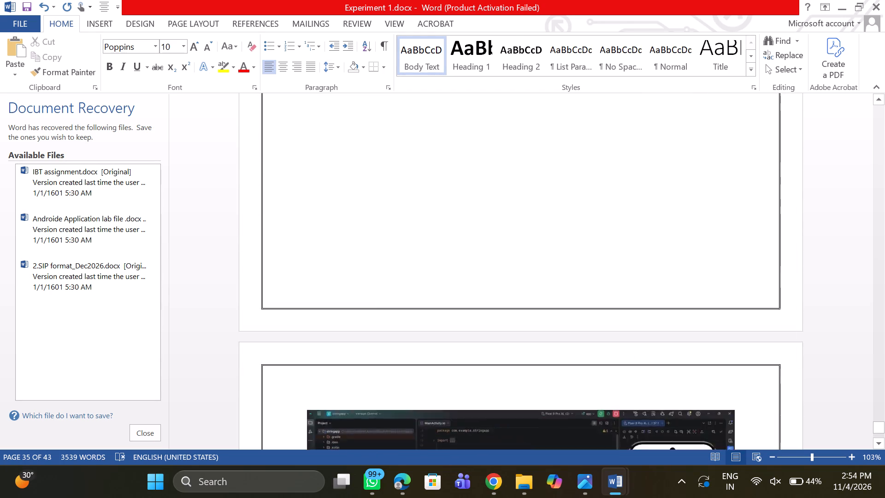
Copy the "Experiment-12:" label from the title about storing the list of strings in database.
scroll(444, 374, up, 8)
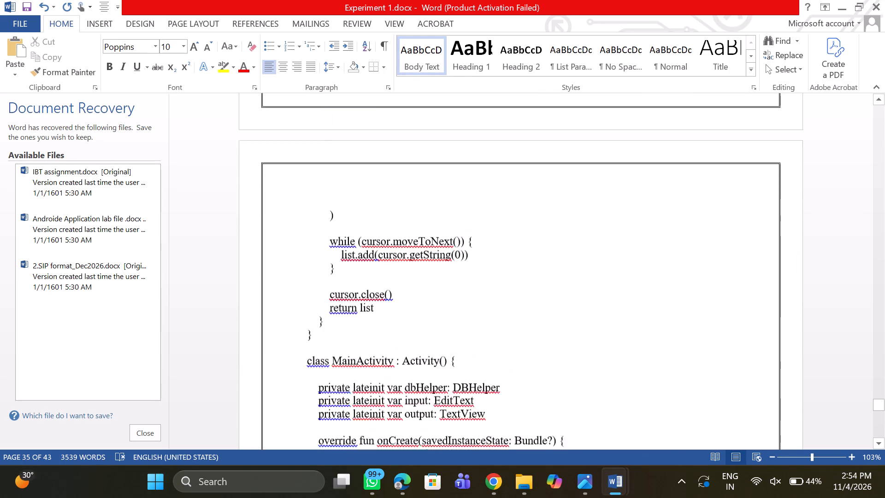
scroll(444, 374, up, 7)
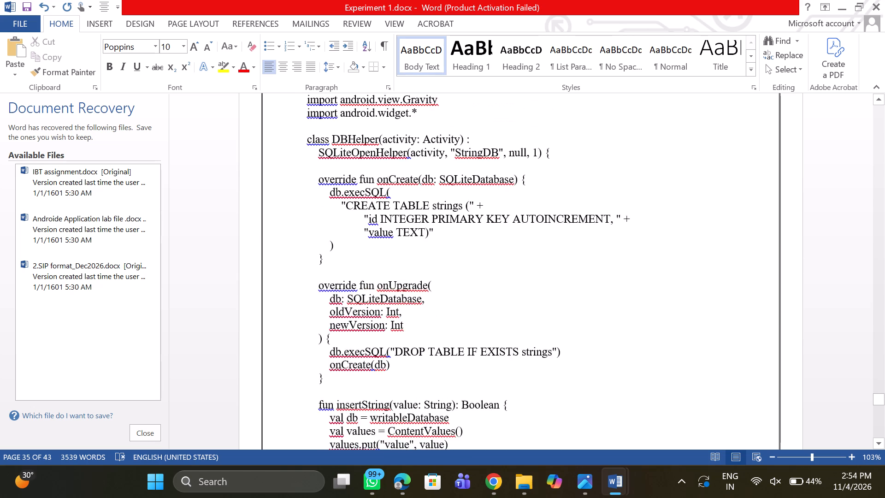
scroll(444, 374, up, 4)
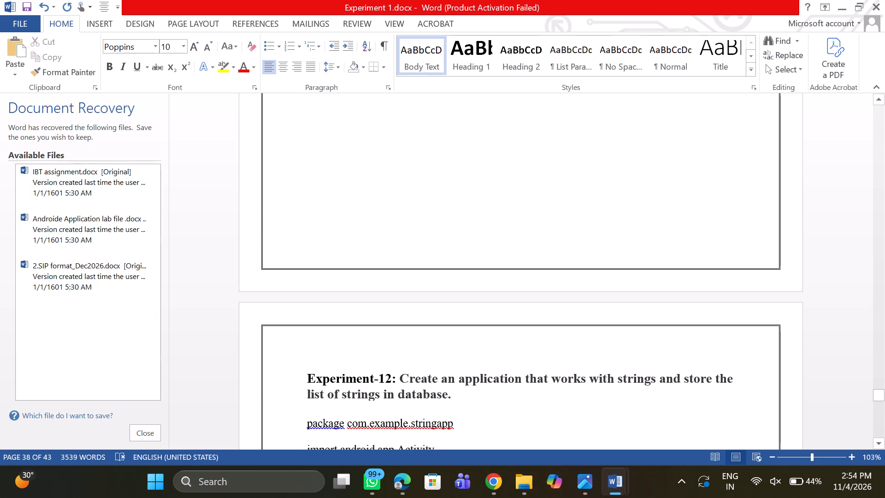
drag(396, 383, 327, 362)
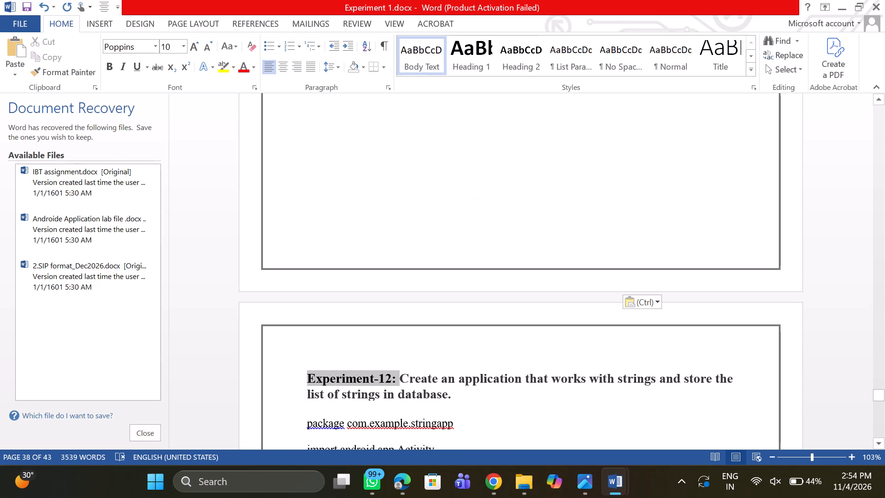
drag(327, 362, 325, 362)
key(ctrl+c)
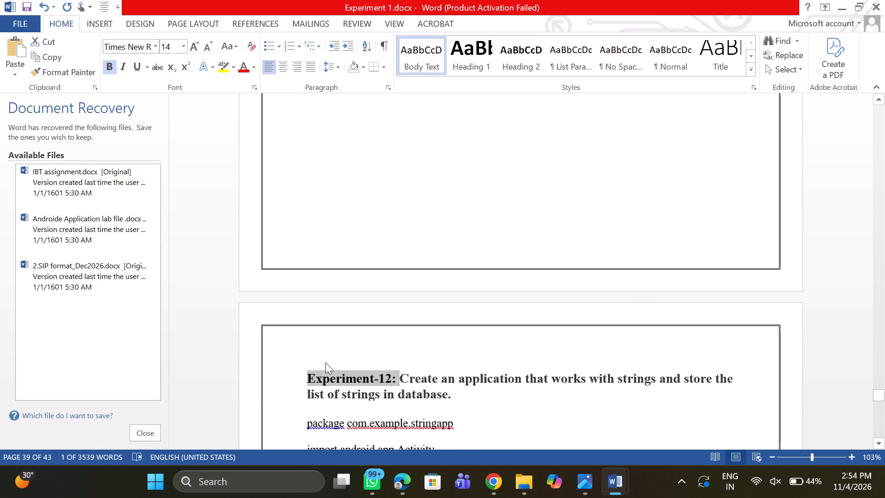
Paste the copied "Experiment-12:" label before the title about the user registration application.
click(407, 249)
scroll(407, 249, up, 7)
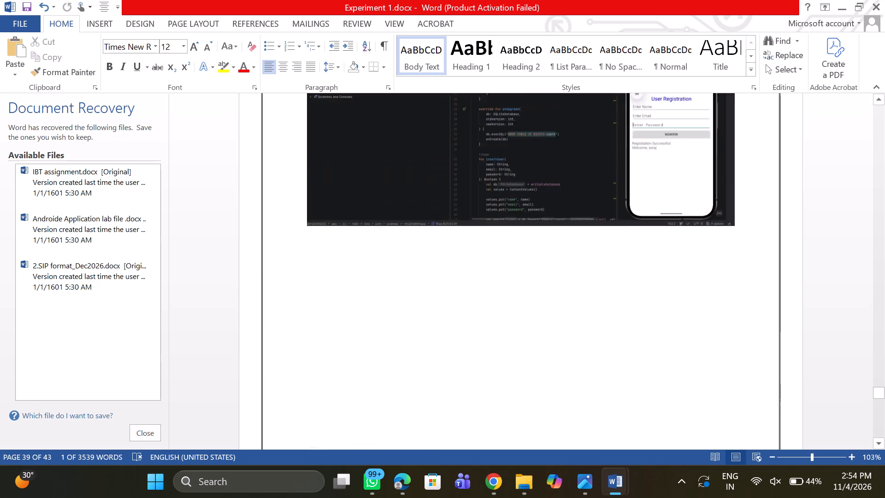
scroll(407, 249, up, 11)
scroll(407, 249, down, 8)
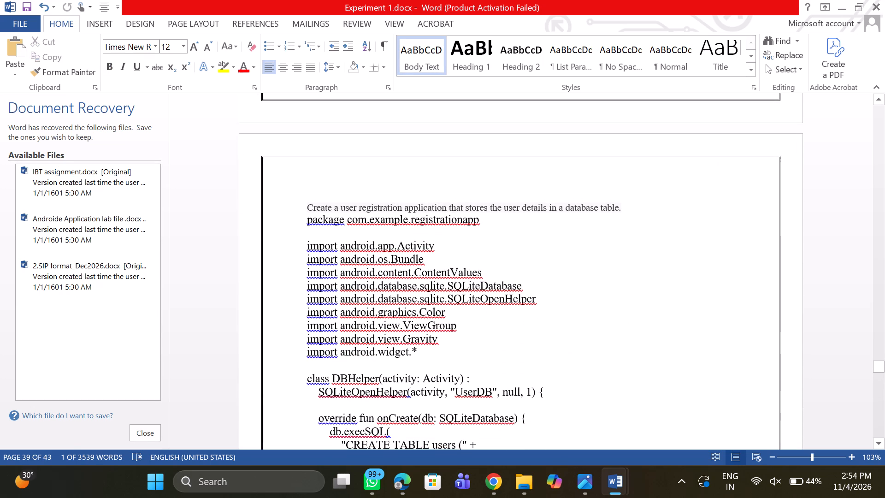
click(307, 202)
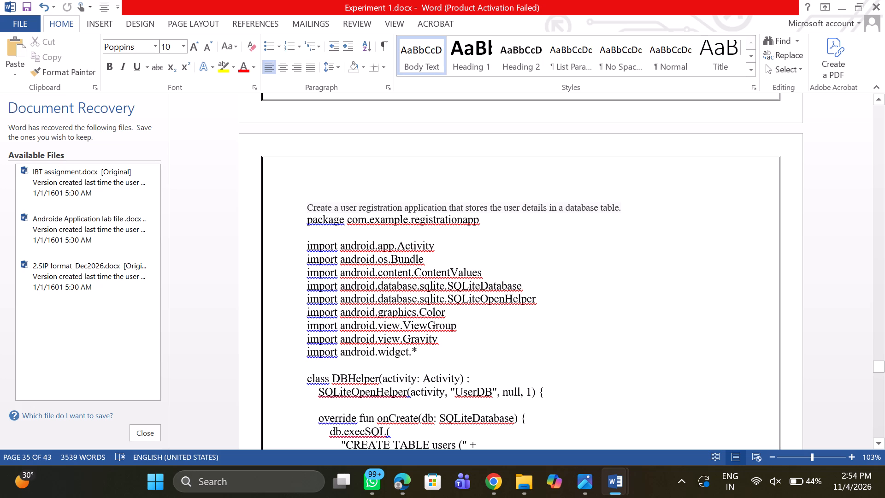
key(ctrl+v)
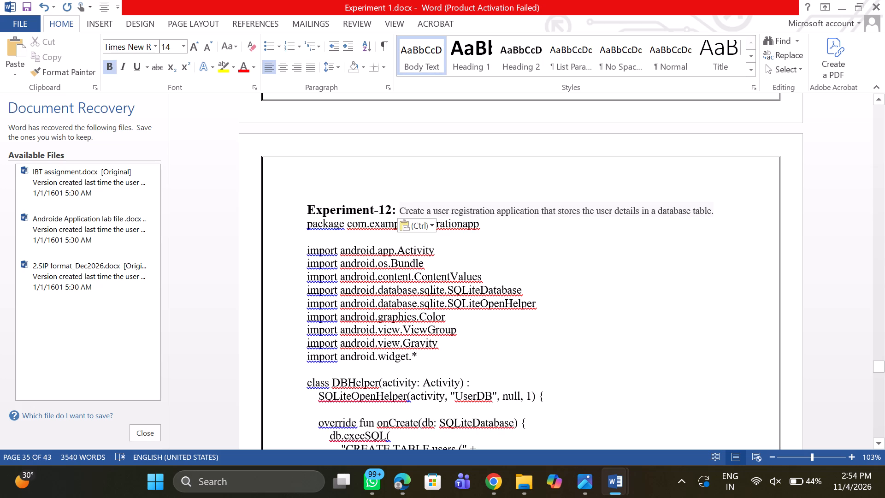
Format the whole user registration title as Times New Roman, size 14, bold.
drag(717, 212, 306, 204)
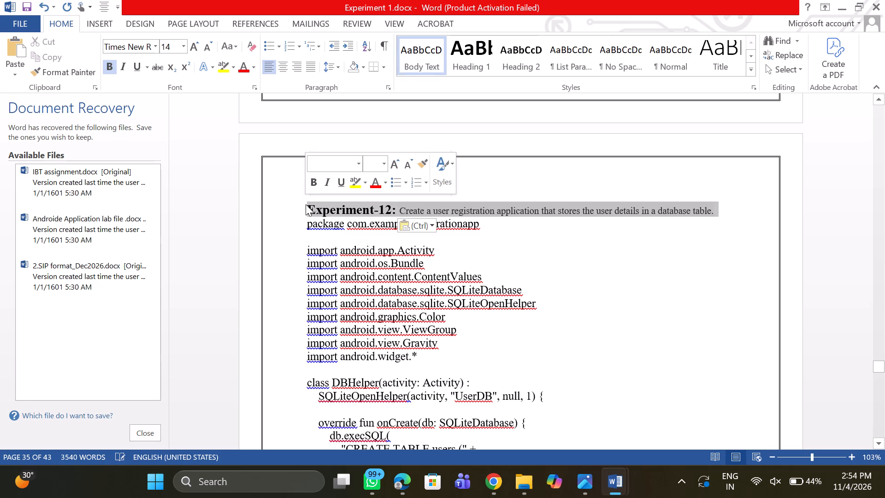
click(159, 47)
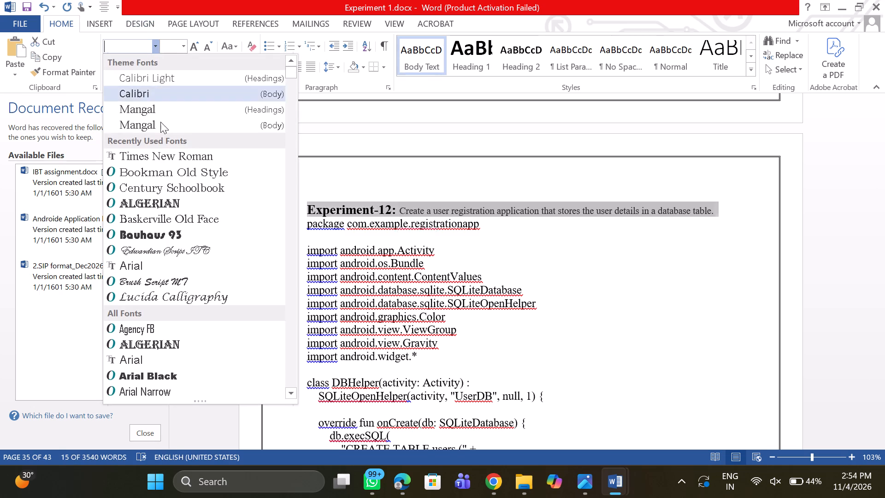
click(175, 156)
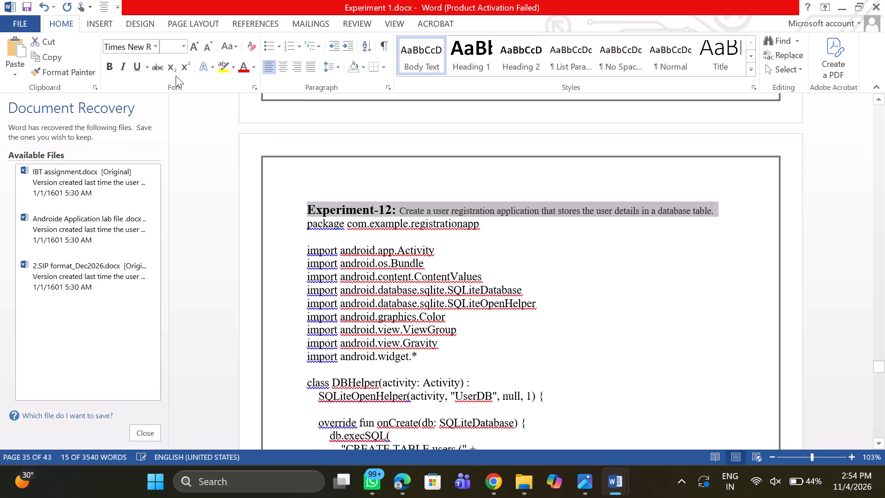
click(184, 47)
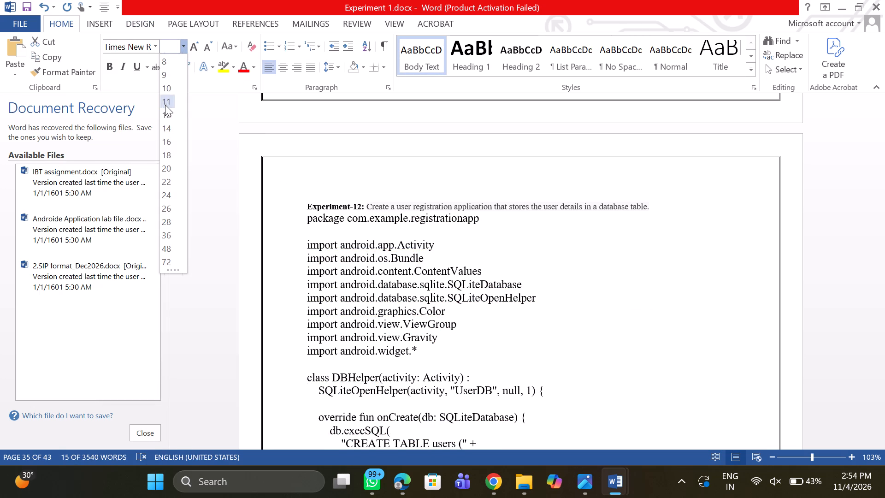
click(168, 125)
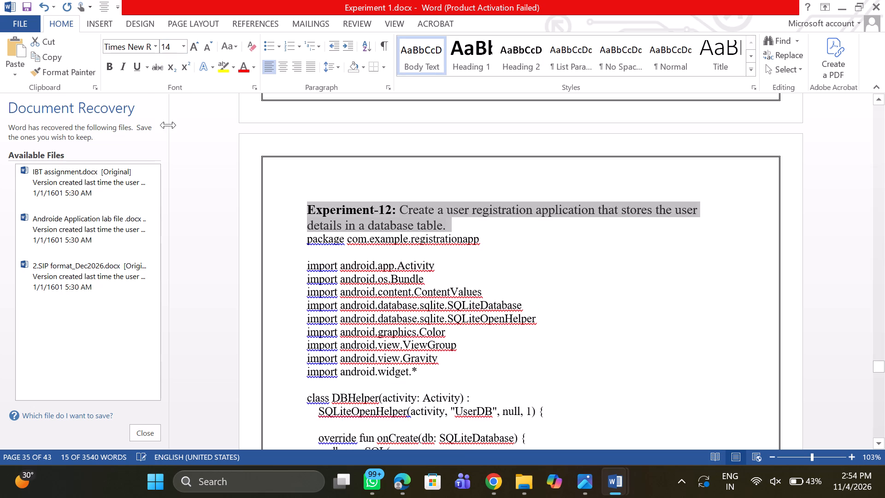
click(110, 65)
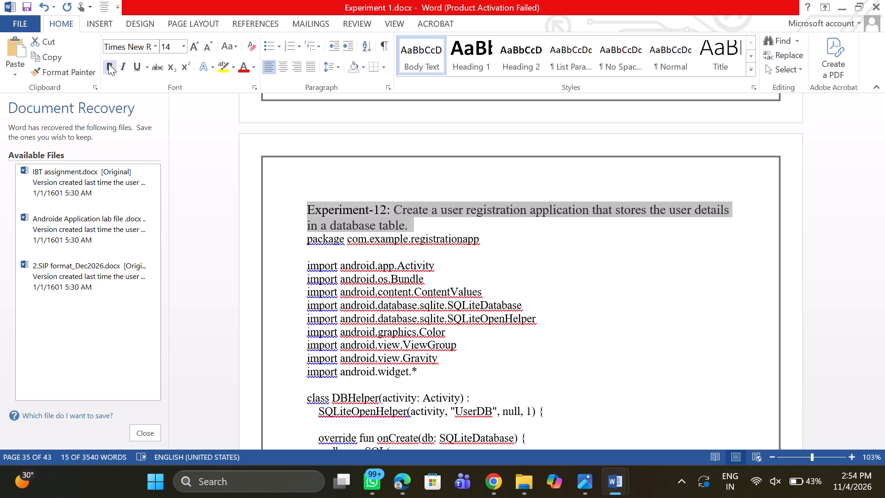
click(108, 64)
click(521, 254)
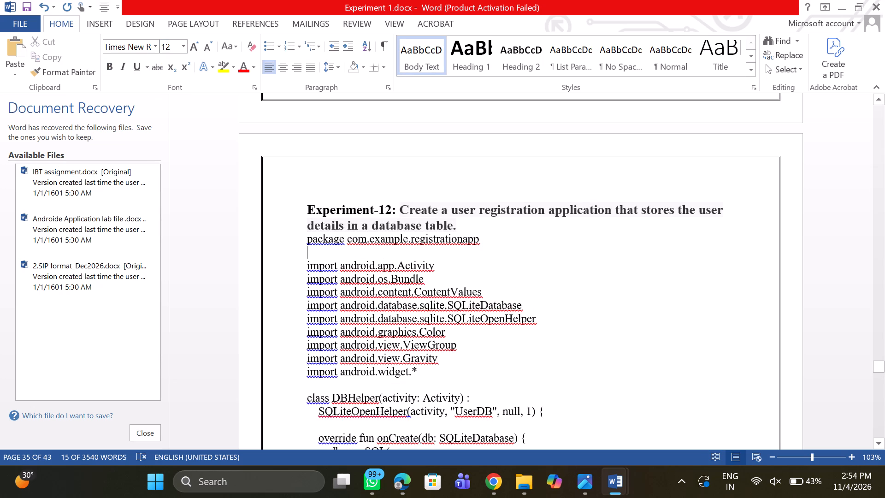
Insert a blank line between the user registration title and the package line of its code.
click(468, 227)
key(Return)
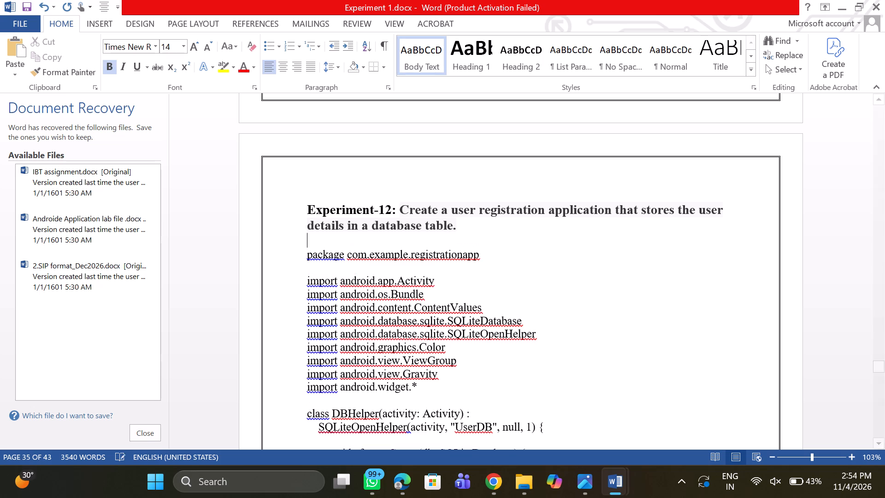
Look through the experiments before and after the user registration one to check their titles and code.
scroll(468, 227, up, 7)
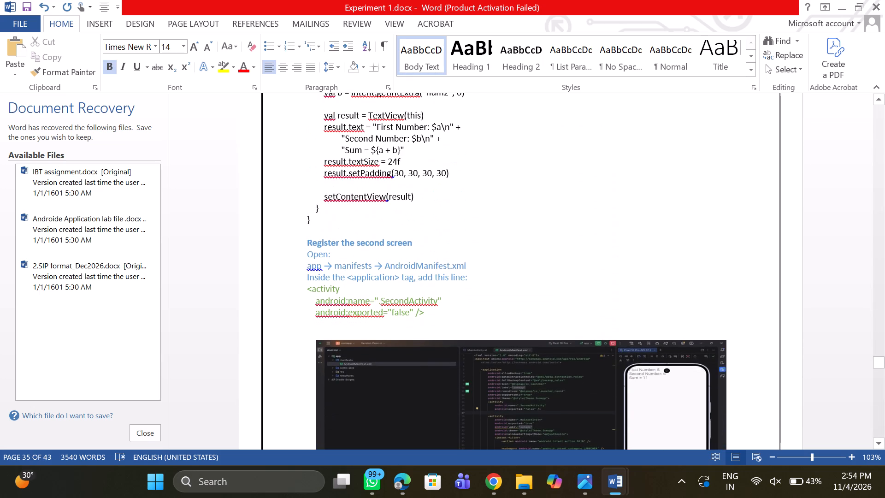
scroll(468, 227, up, 6)
scroll(468, 227, down, 1)
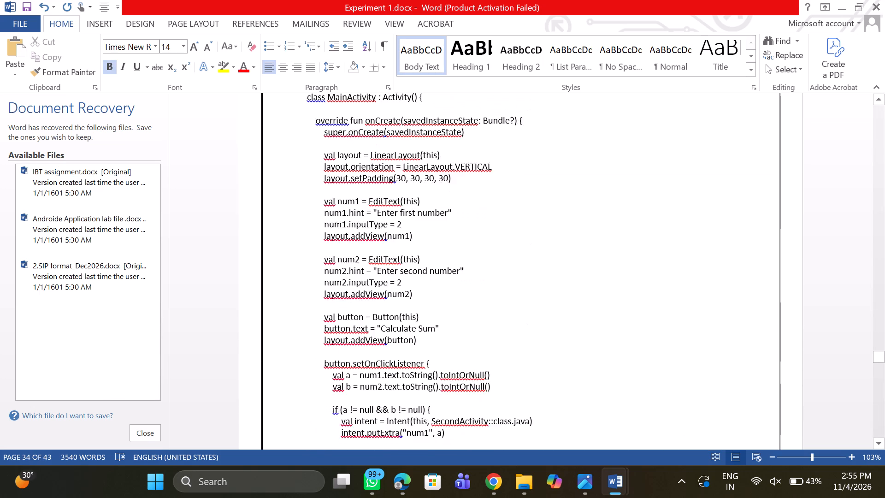
scroll(468, 227, down, 4)
scroll(468, 227, up, 3)
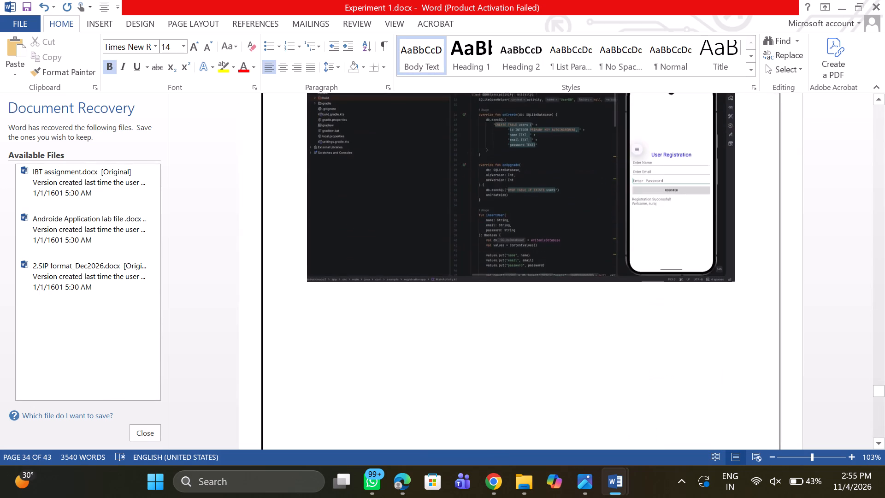
scroll(468, 227, up, 15)
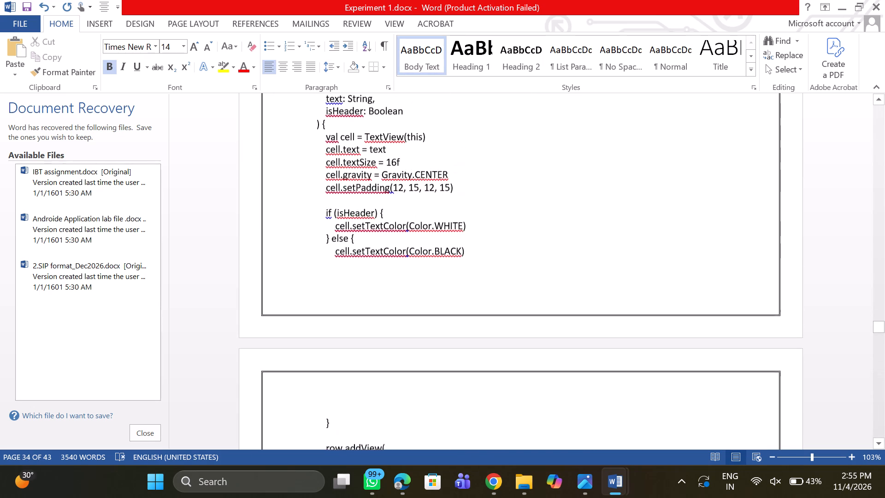
scroll(468, 227, up, 18)
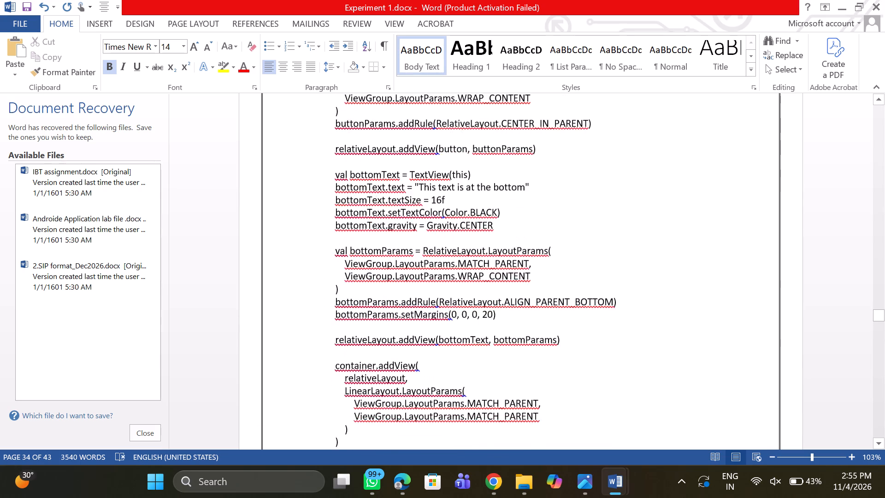
scroll(468, 227, up, 12)
scroll(468, 227, down, 2)
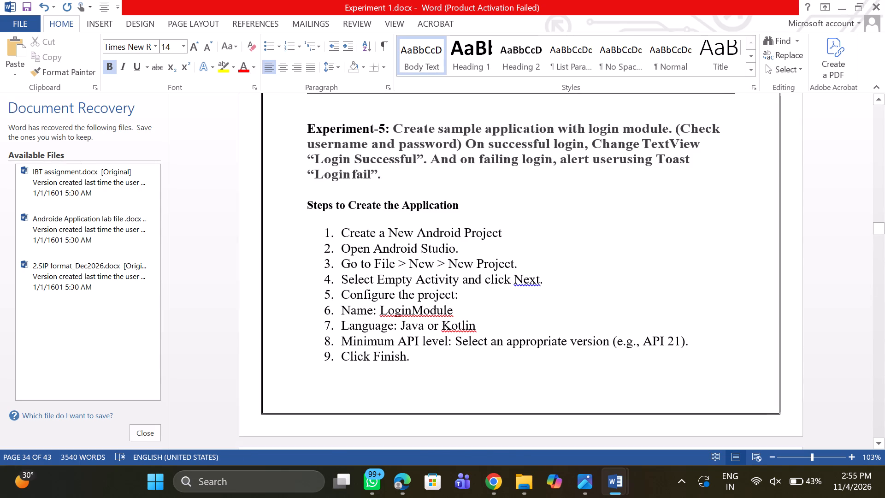
scroll(468, 227, down, 4)
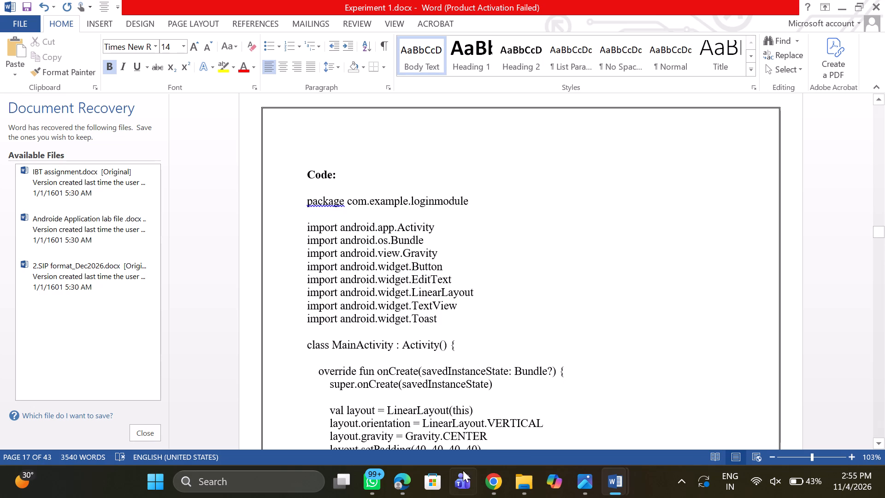
click(405, 341)
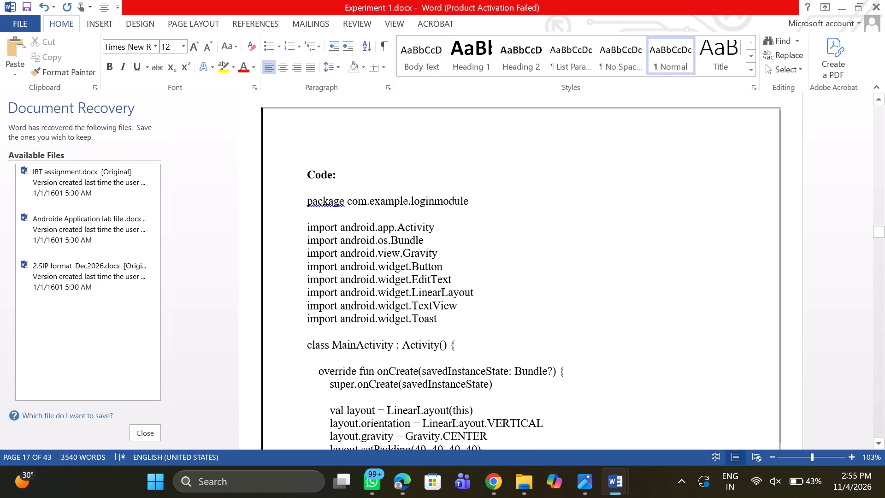
scroll(405, 341, down, 5)
scroll(405, 341, down, 20)
scroll(405, 341, down, 3)
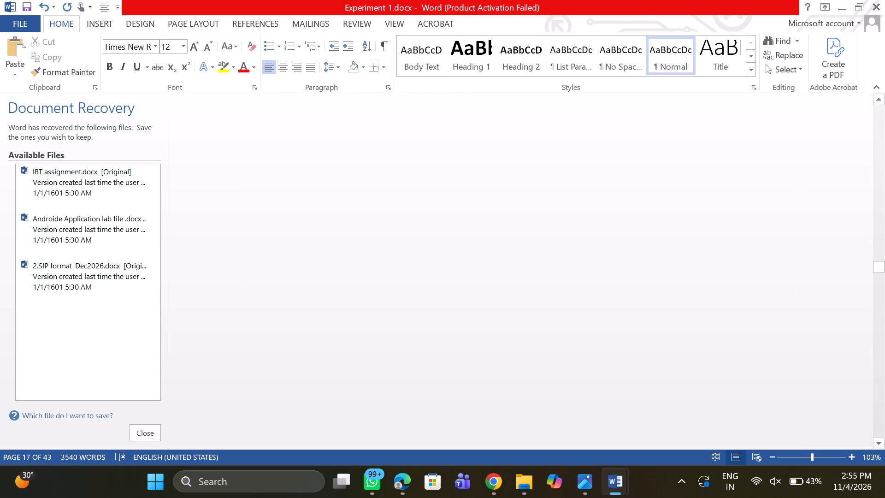
scroll(405, 341, down, 15)
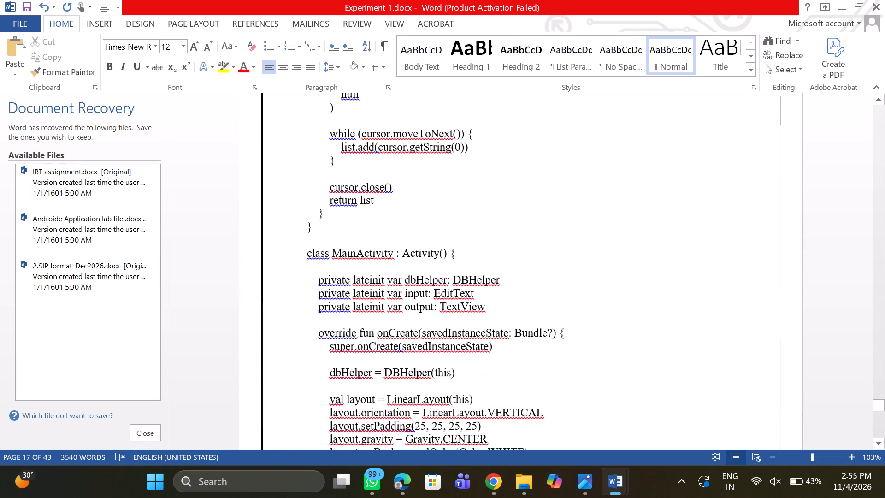
click(393, 291)
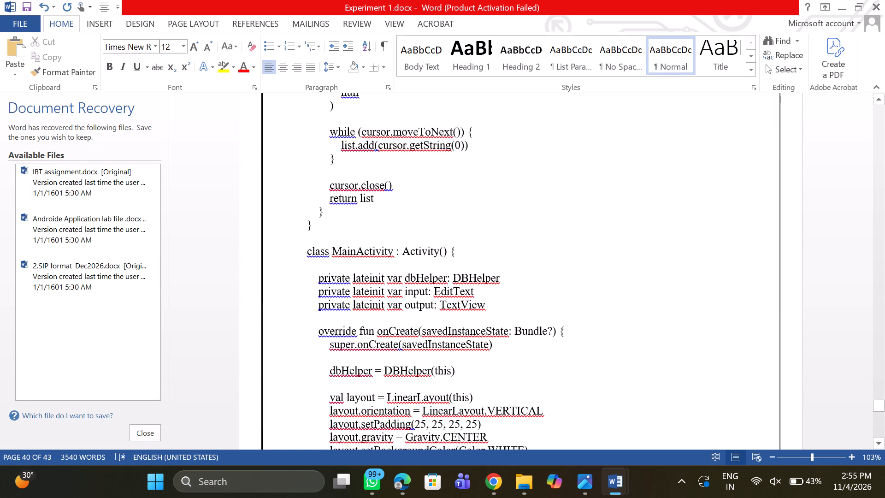
Delete the blank line above the Experiment-12 title about working with strings and storing them in a database.
scroll(393, 291, down, 20)
scroll(393, 291, down, 20)
scroll(393, 291, down, 11)
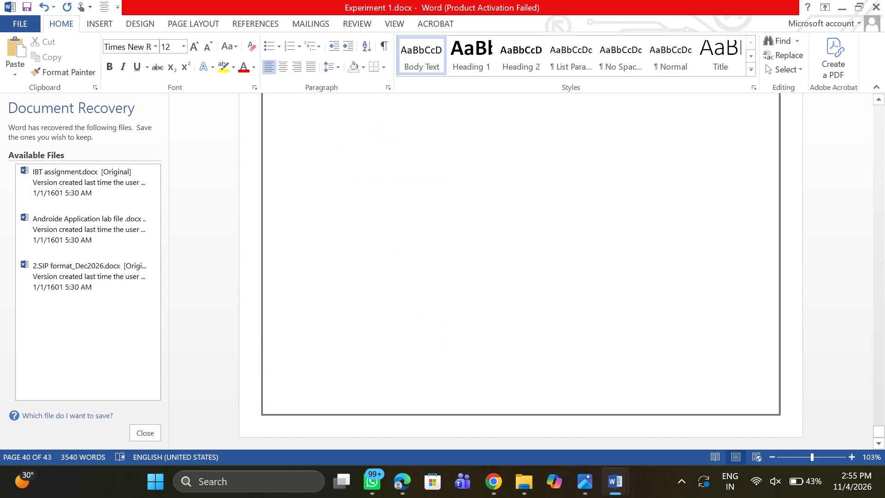
scroll(393, 291, up, 11)
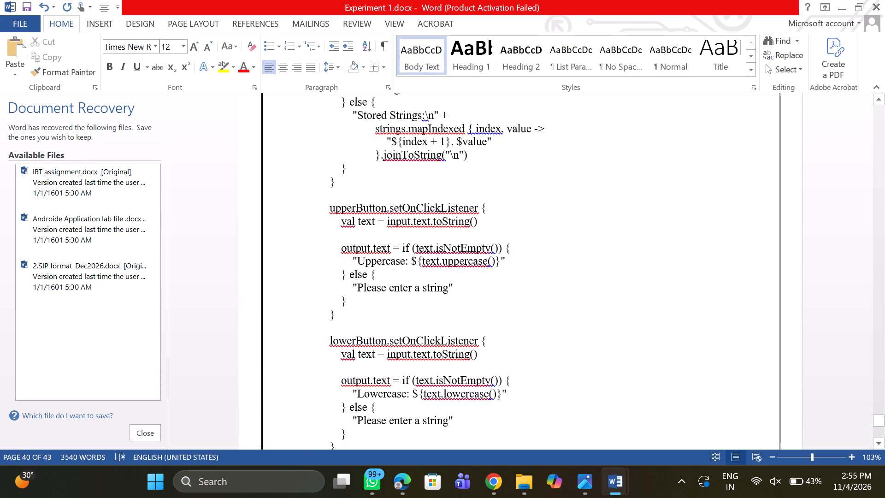
click(384, 218)
scroll(384, 218, up, 6)
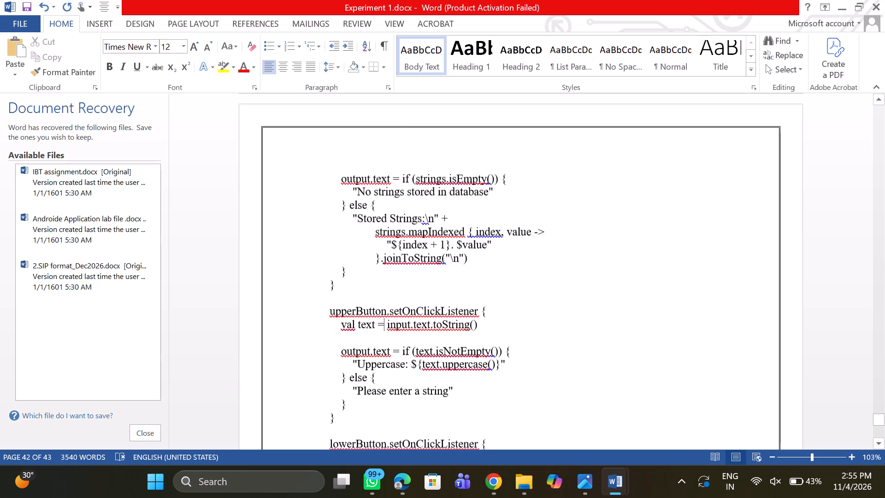
scroll(384, 218, up, 3)
scroll(384, 218, down, 2)
scroll(384, 218, up, 2)
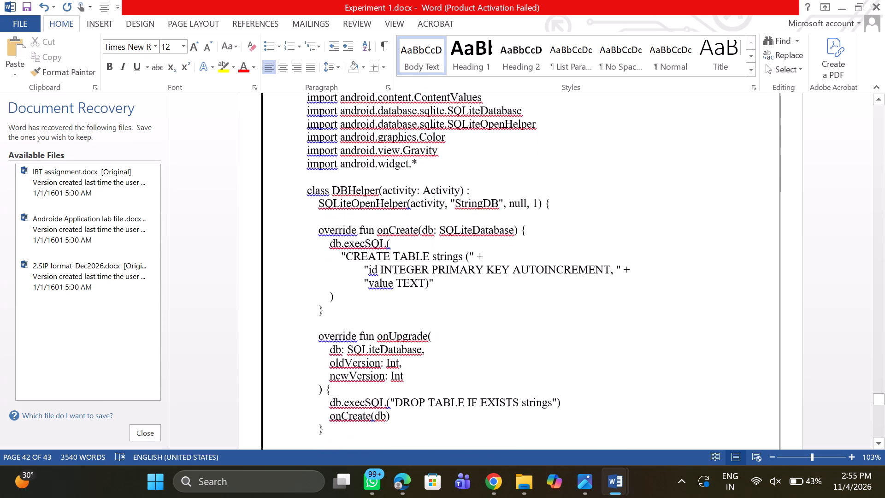
scroll(384, 218, up, 2)
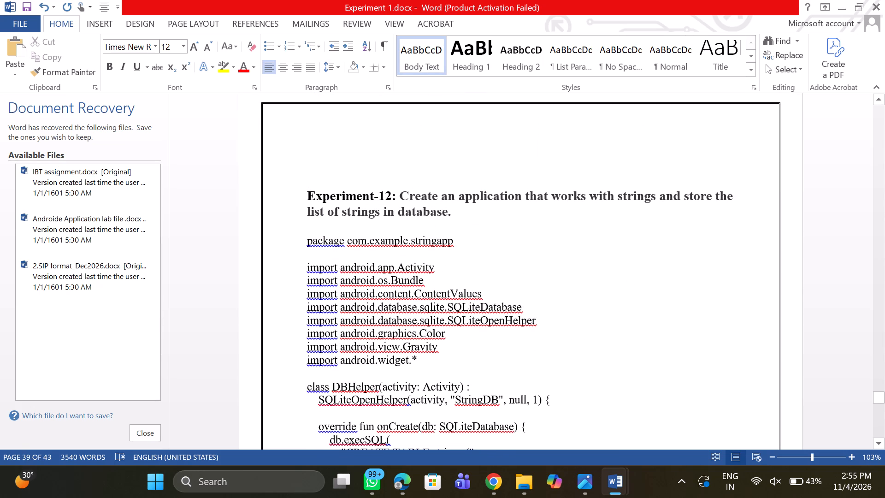
click(308, 172)
key(BackSpace)
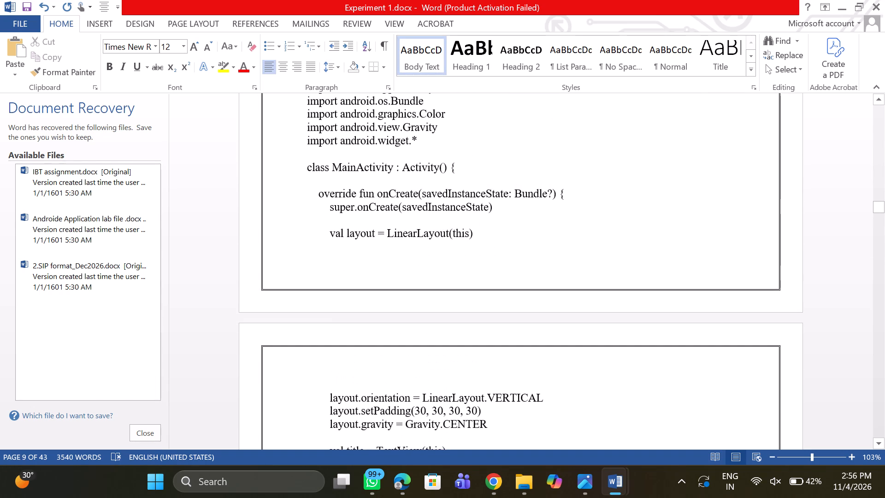
Look through the registration and login module experiments, and back to the Android Studio installation section, to check titles, steps and code.
scroll(441, 356, down, 3)
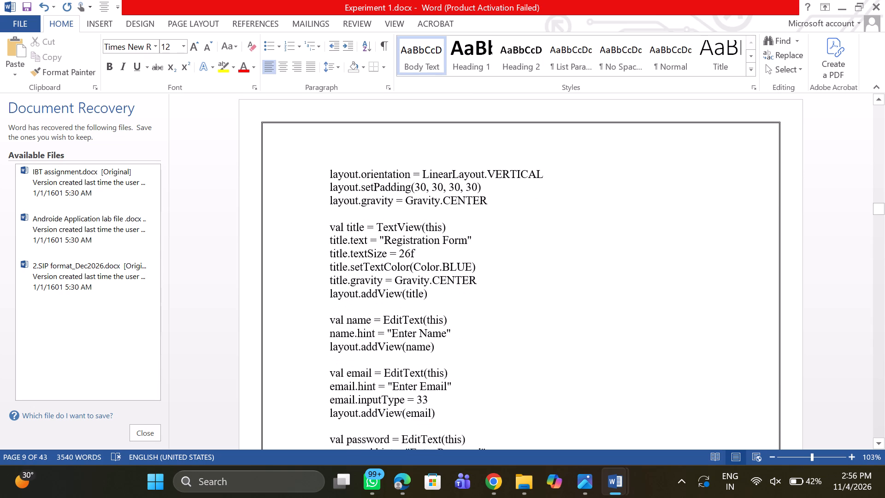
scroll(441, 356, down, 3)
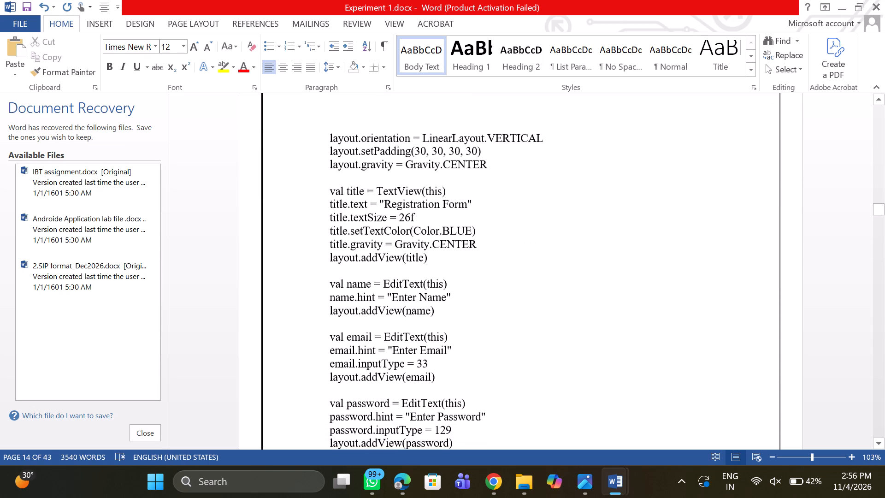
scroll(441, 356, down, 11)
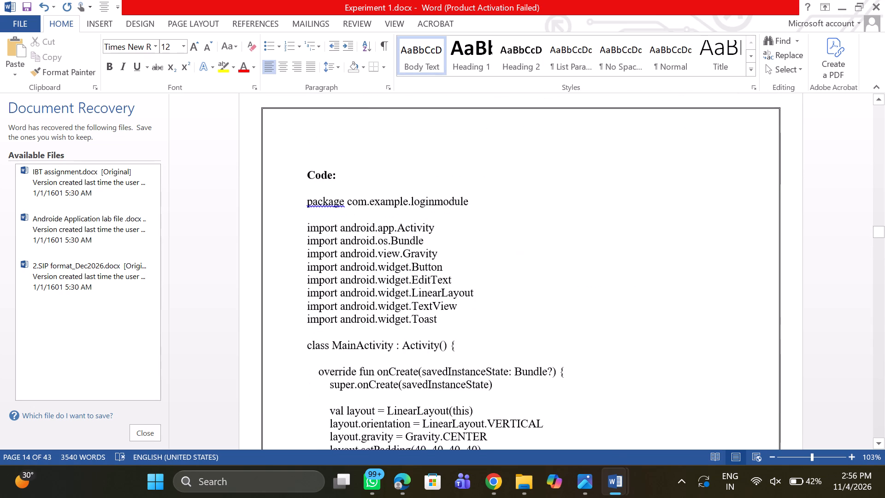
scroll(441, 356, down, 7)
scroll(441, 356, up, 11)
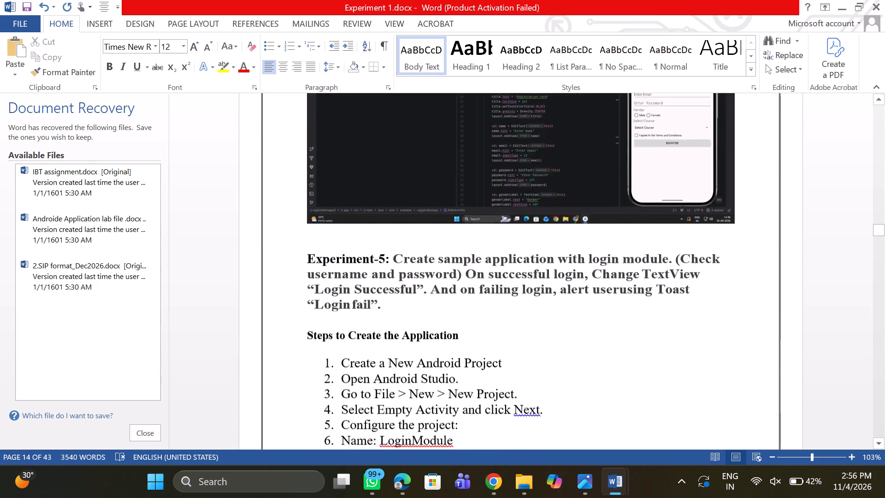
scroll(441, 356, up, 20)
scroll(441, 356, up, 1)
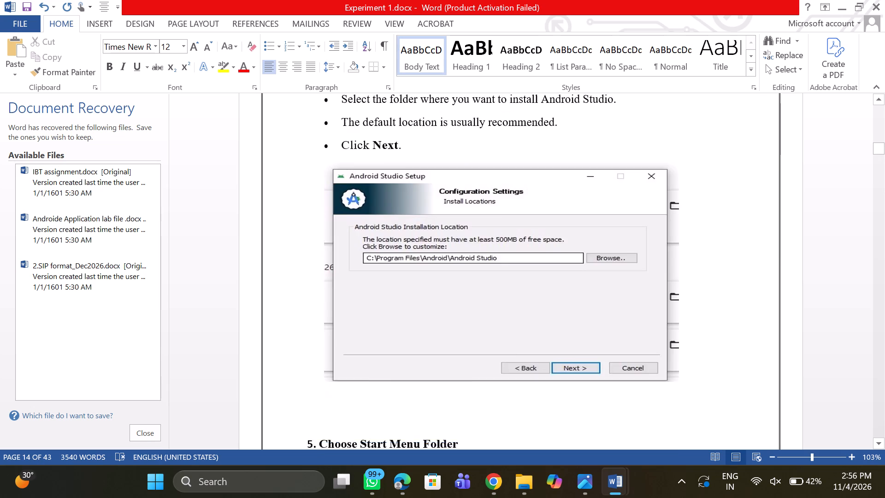
scroll(441, 356, up, 1)
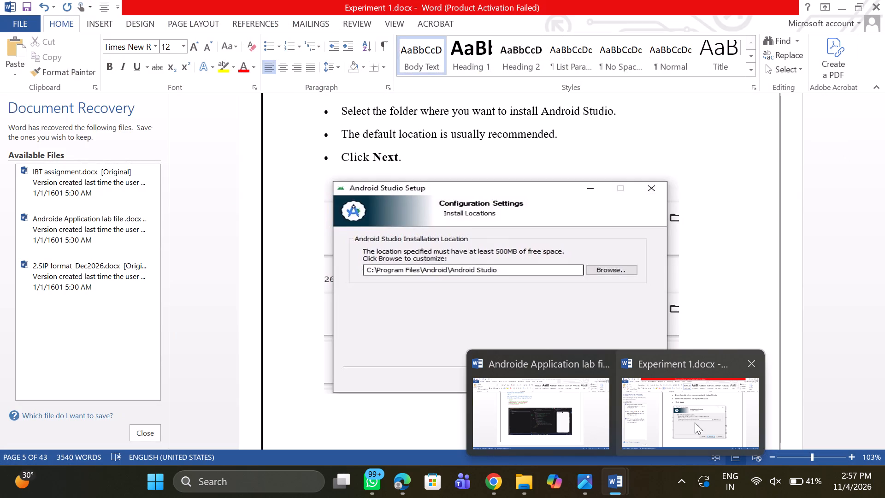
Review Experiment 1.docx from the Android Studio installation steps through to the Experiment-4 title and code.
click(695, 422)
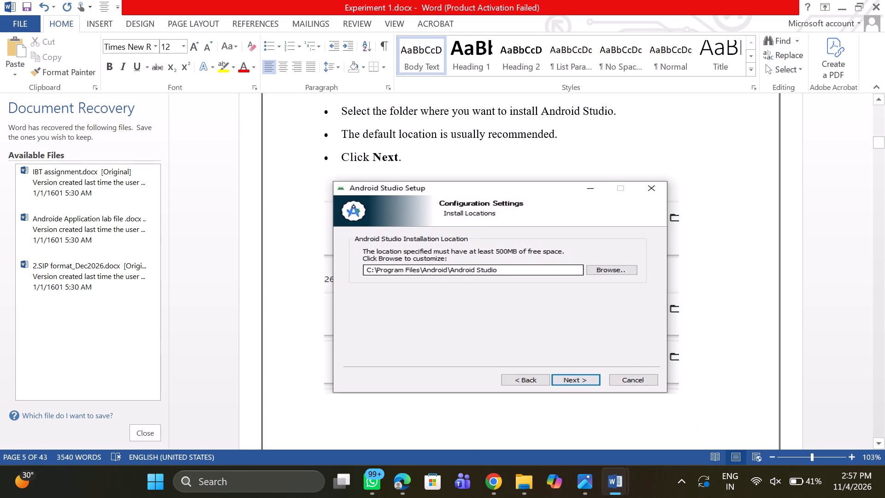
scroll(592, 378, up, 4)
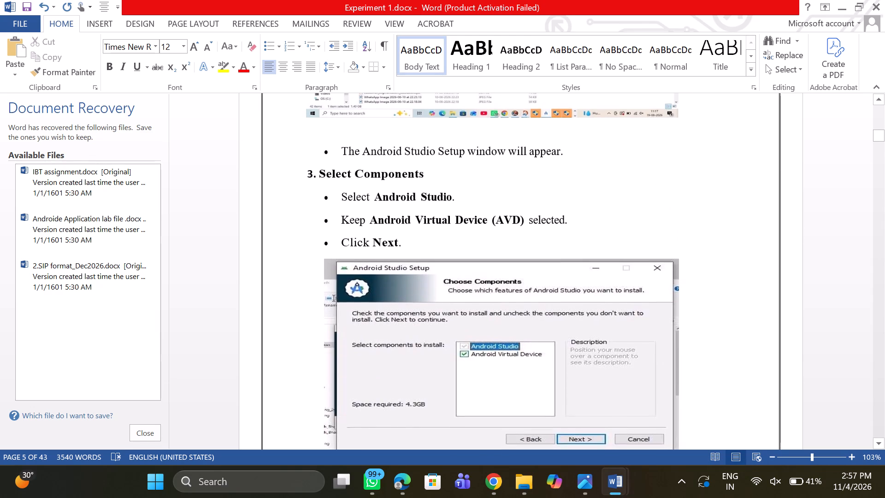
scroll(592, 378, up, 4)
scroll(592, 378, down, 18)
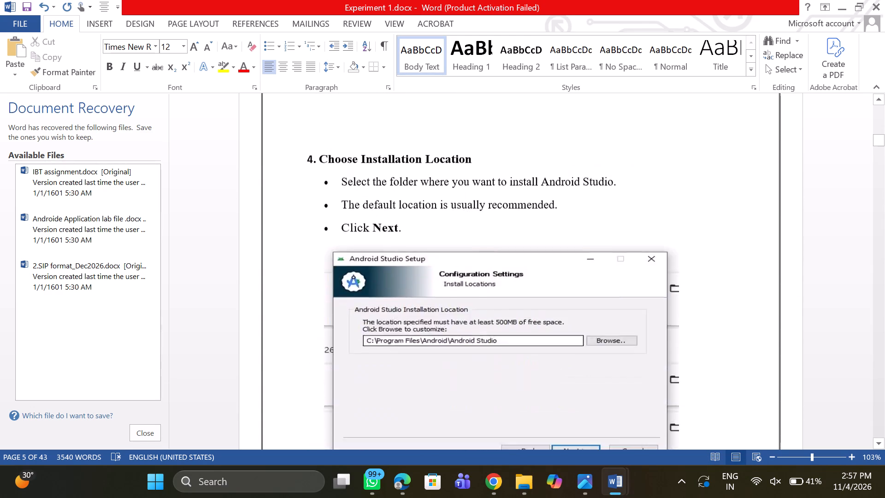
scroll(592, 378, down, 18)
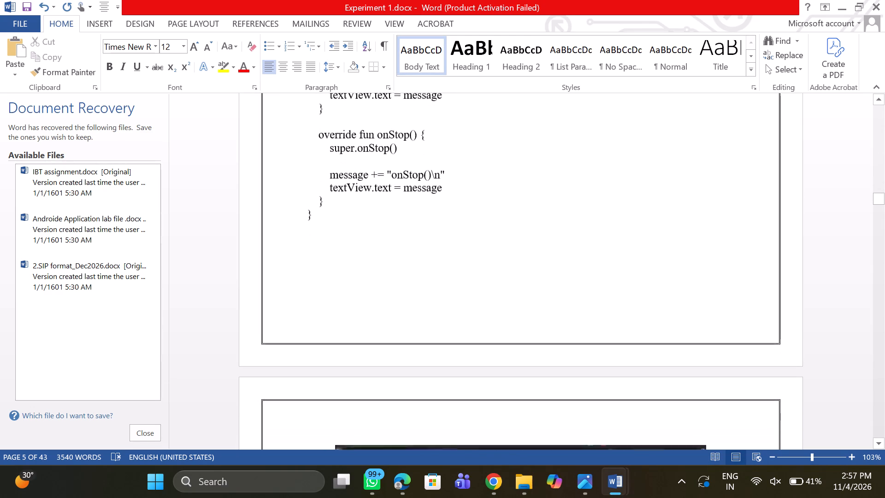
scroll(592, 378, down, 5)
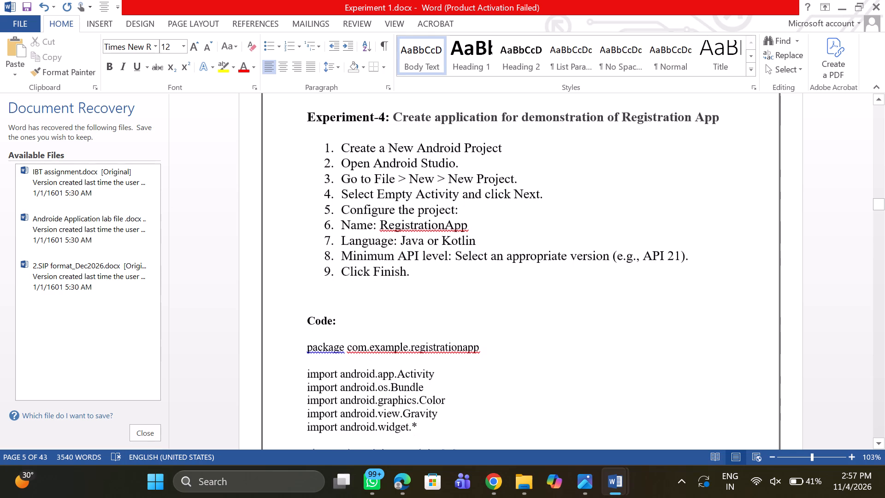
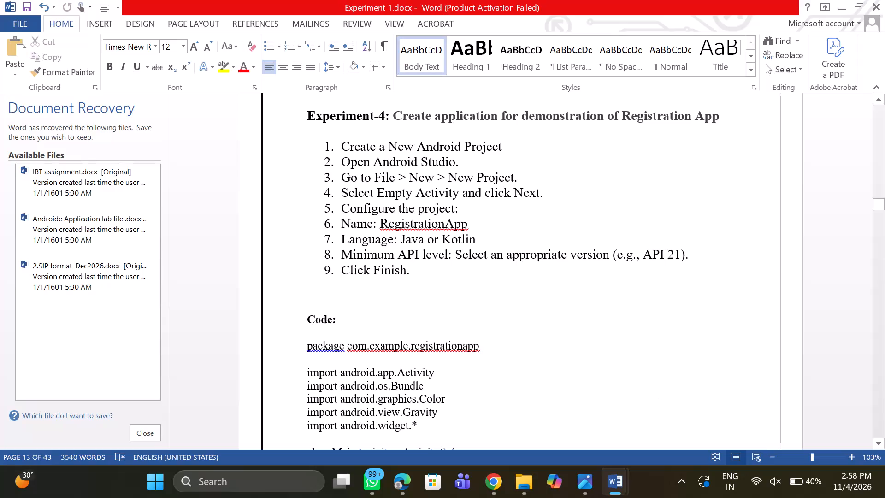
Review the document from Experiment-4 to the final output screenshot and back up through the string-storing application's code.
scroll(613, 341, down, 3)
scroll(613, 341, right, 18)
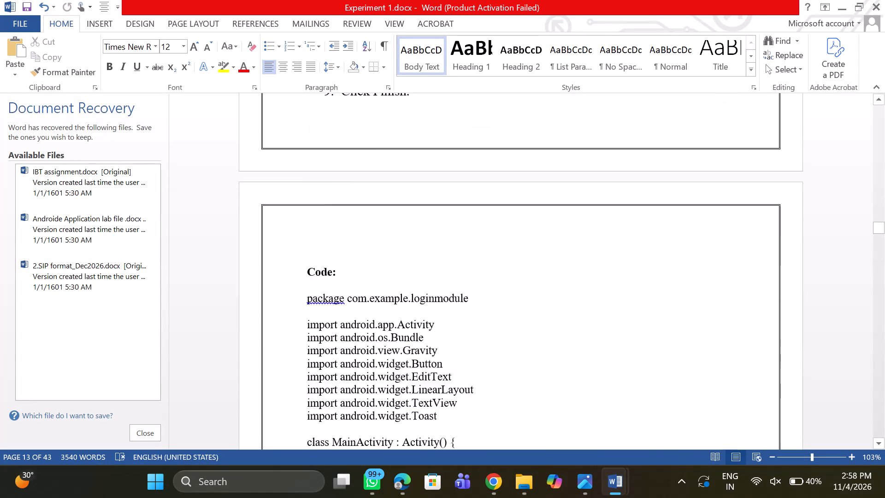
scroll(613, 341, right, 20)
scroll(613, 341, right, 20)
scroll(613, 341, right, 15)
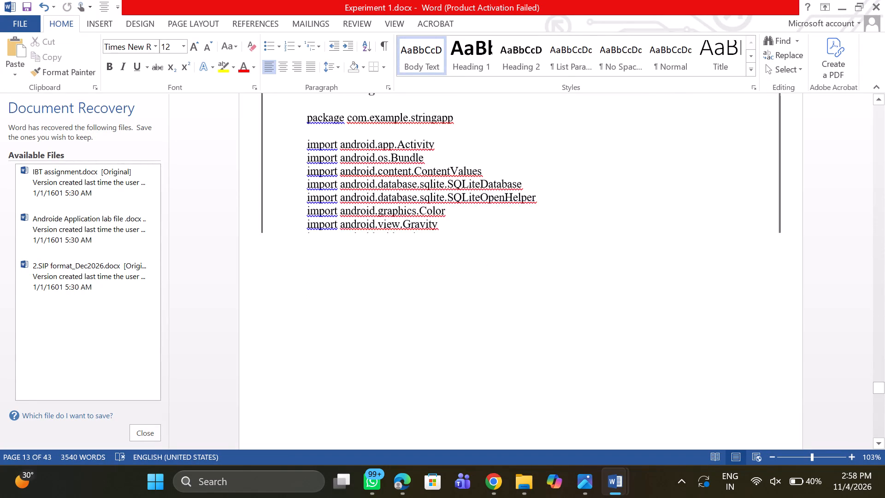
scroll(613, 341, right, 20)
scroll(613, 341, right, 10)
scroll(613, 341, up, 5)
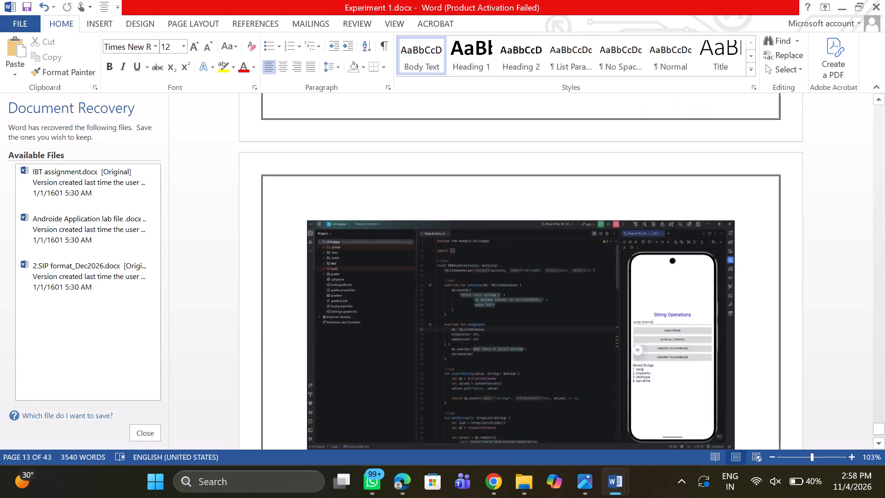
scroll(613, 341, up, 8)
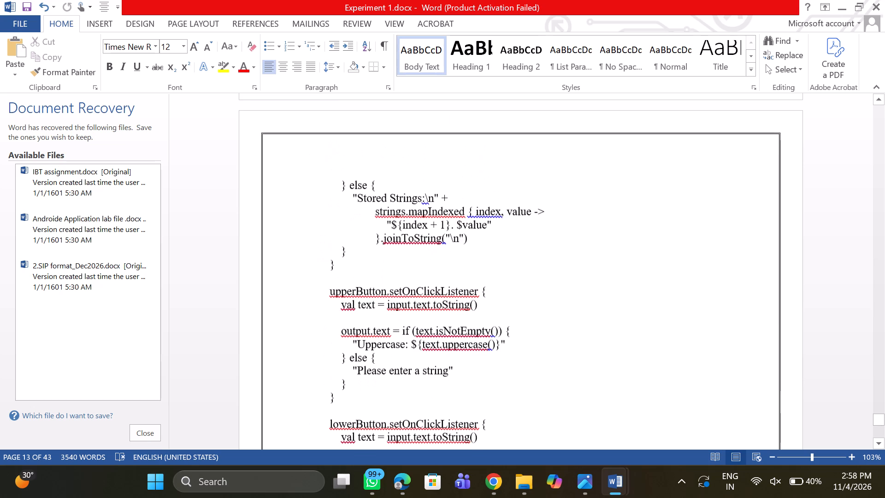
scroll(613, 341, up, 9)
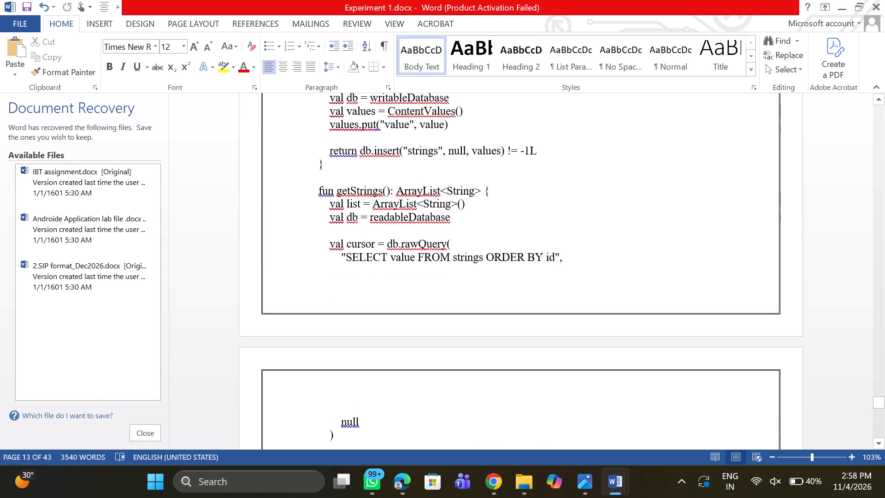
Renumber the title of the user registration experiment that stores details in a database table as Experiment-11.
scroll(613, 341, up, 8)
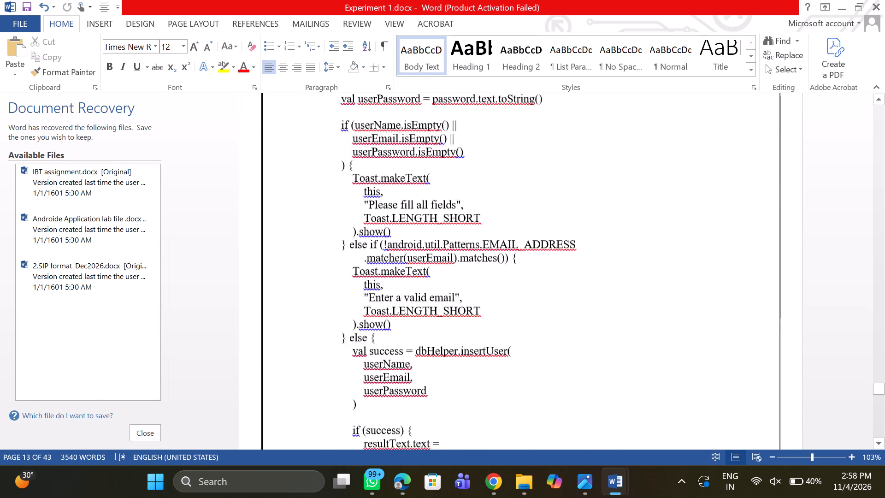
scroll(613, 341, up, 5)
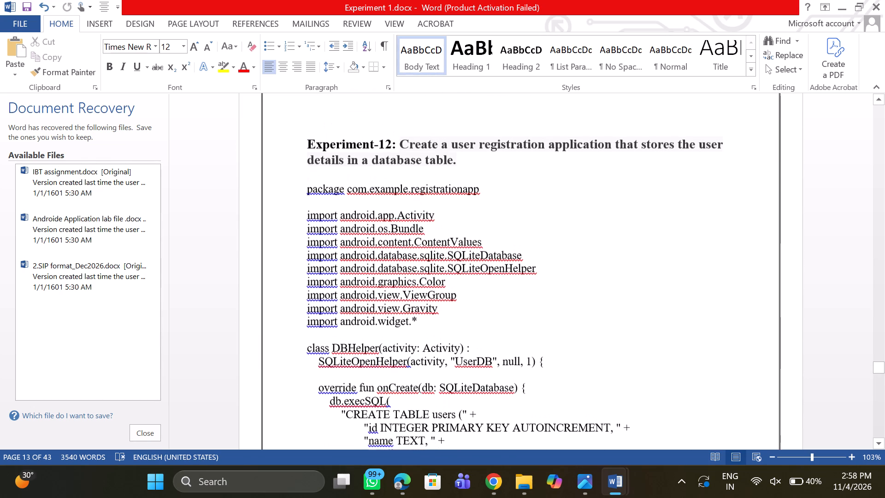
click(389, 134)
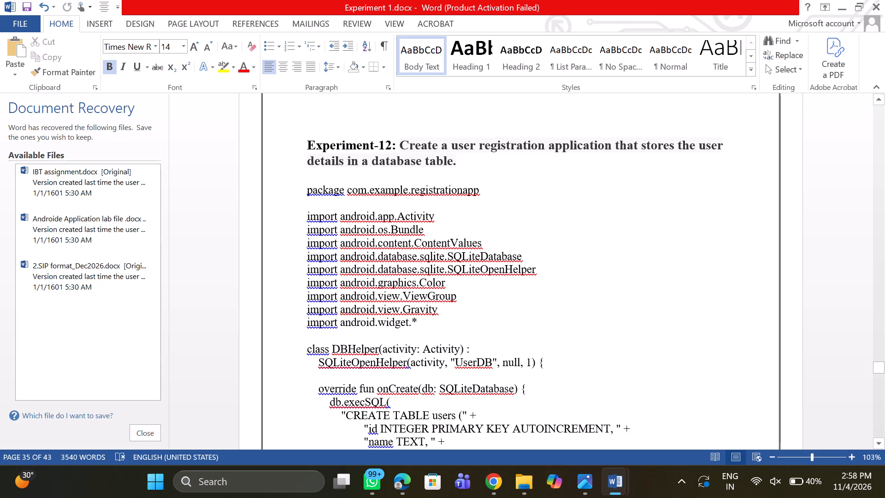
key(BackSpace)
key(1)
Examine the experiment before Experiment-11, comparing its sum application code and output screenshot with its title and steps.
scroll(389, 134, up, 5)
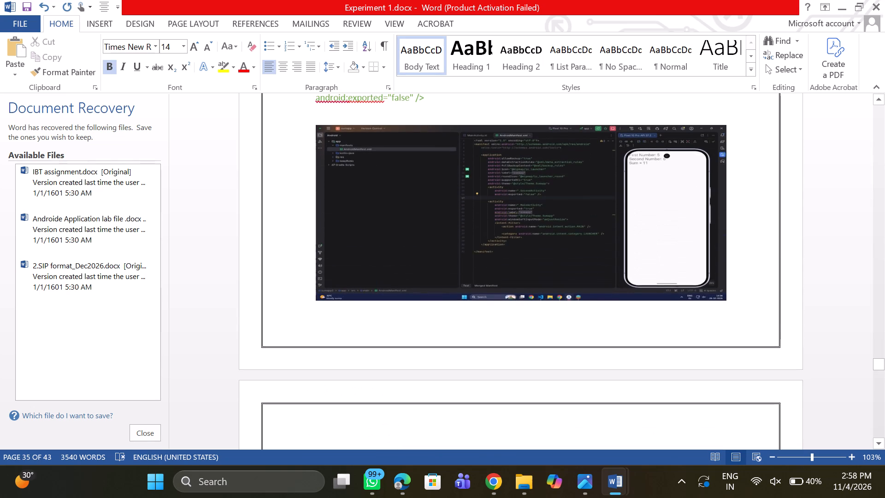
scroll(389, 134, up, 2)
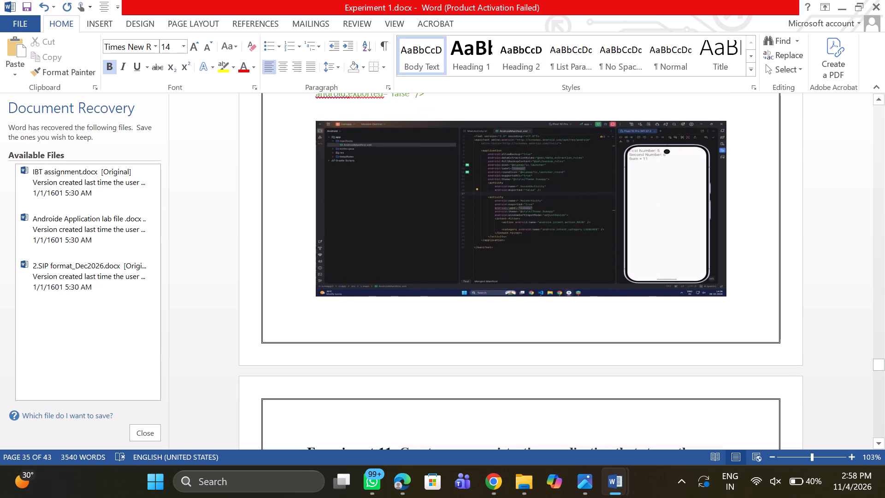
scroll(389, 134, up, 5)
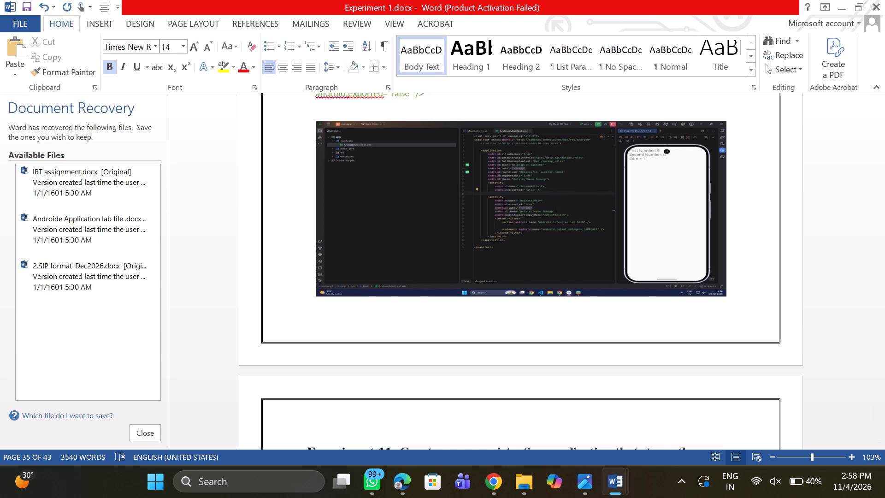
scroll(389, 134, up, 2)
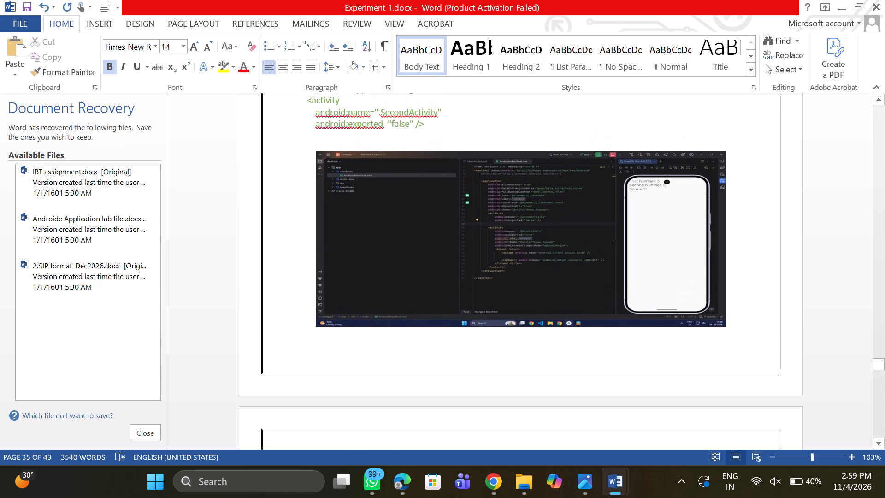
scroll(389, 134, up, 4)
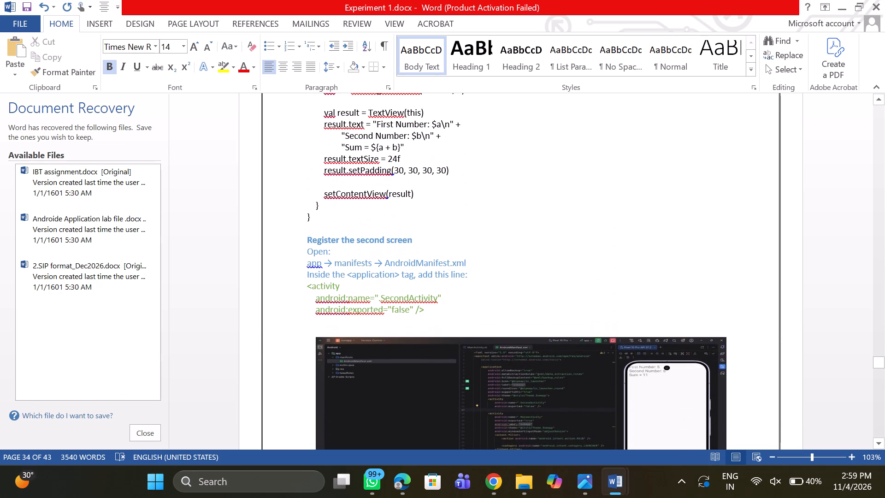
scroll(389, 134, up, 2)
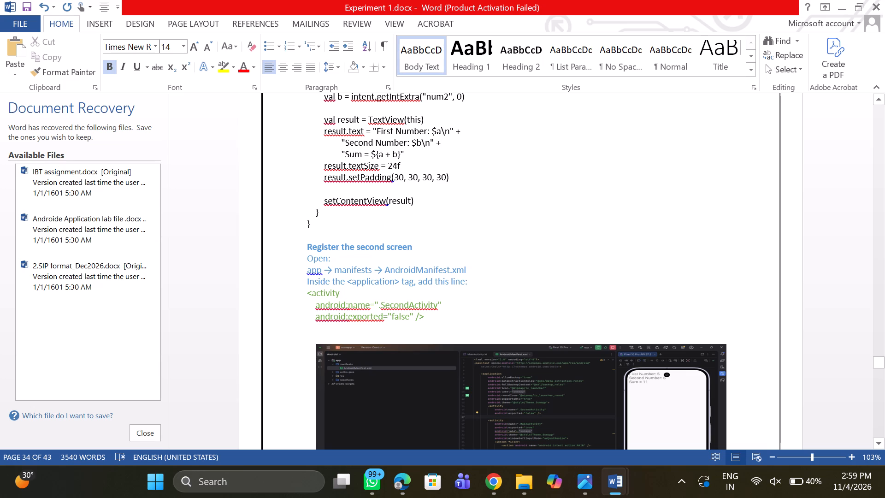
scroll(389, 134, down, 7)
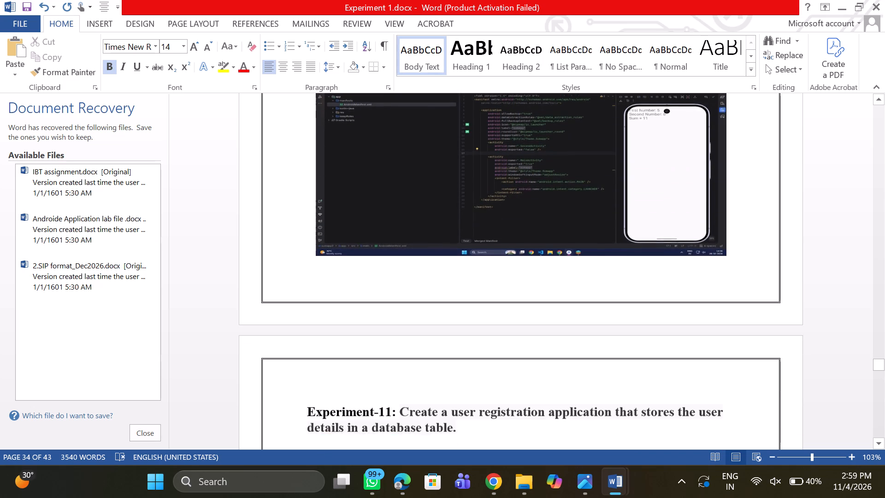
scroll(389, 134, down, 2)
scroll(389, 134, up, 5)
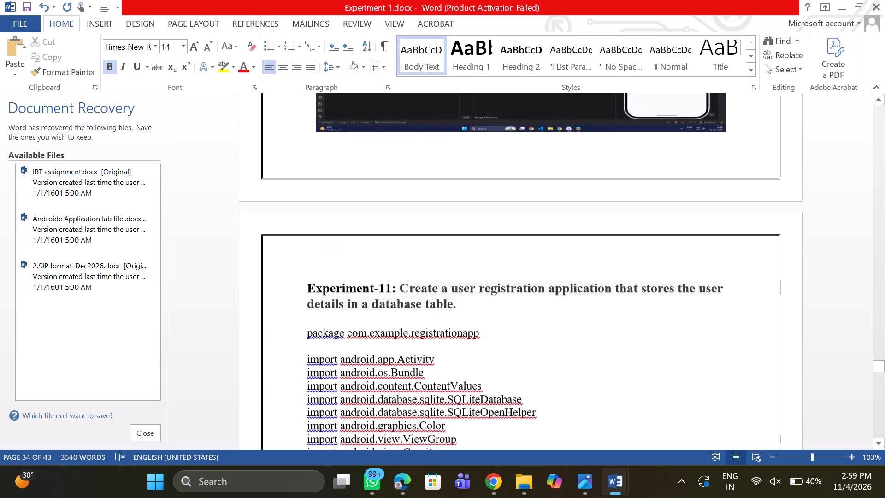
scroll(389, 134, up, 7)
scroll(389, 134, down, 1)
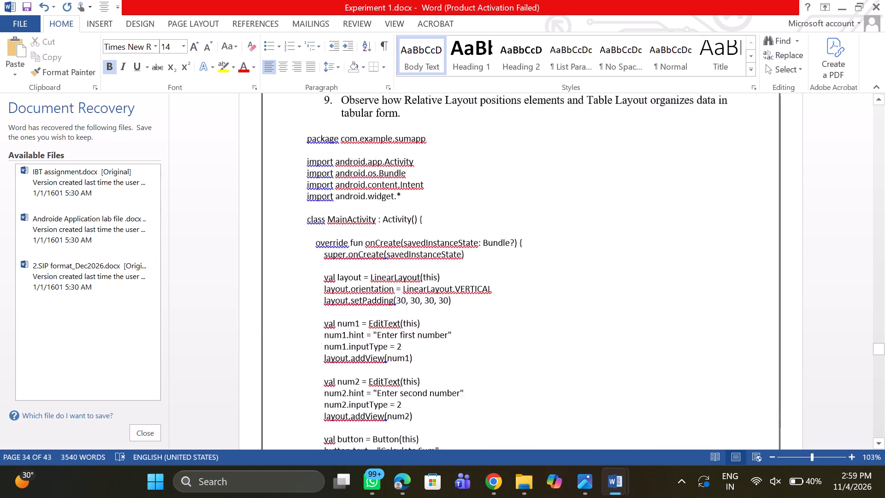
scroll(389, 134, down, 1)
scroll(389, 134, up, 1)
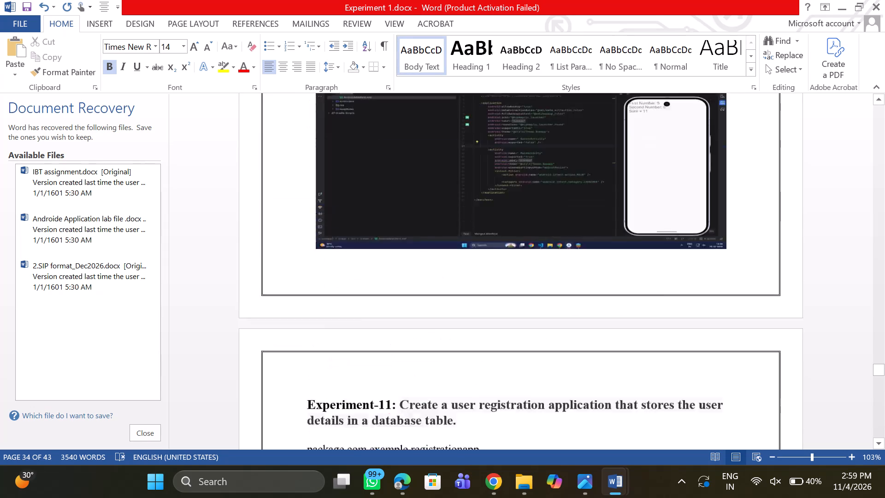
scroll(389, 134, up, 2)
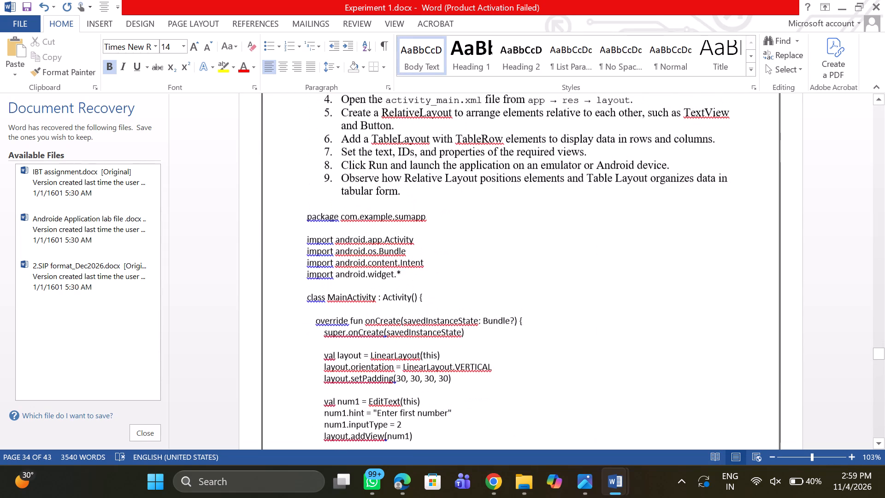
scroll(389, 134, up, 1)
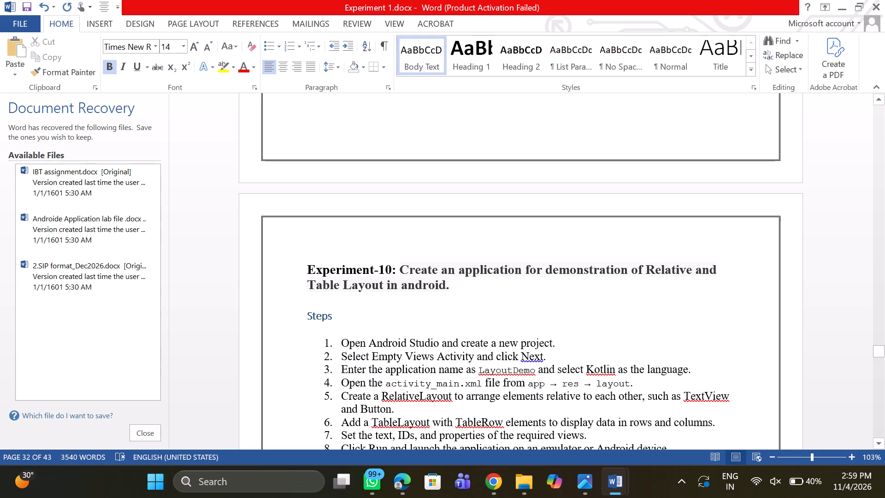
Replace the Experiment-10 title text with the Display Sum description (row 13) copied from the Amizone course plan in Chrome.
click(483, 419)
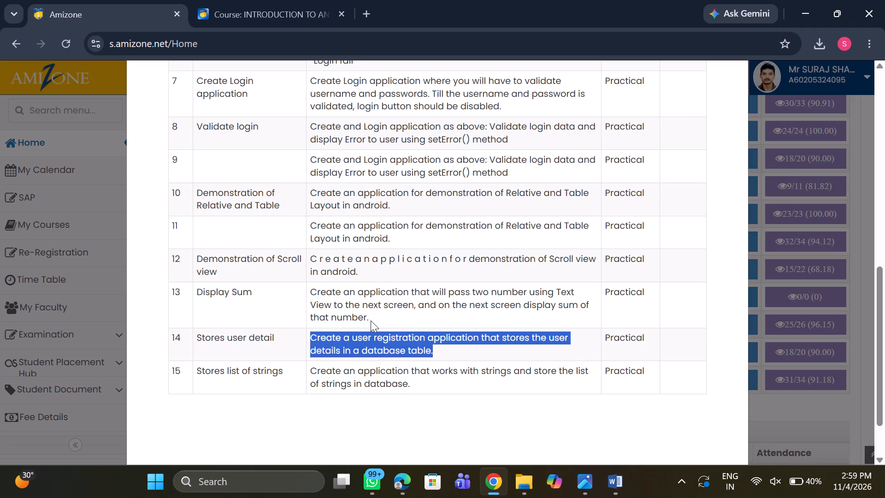
drag(371, 320, 308, 291)
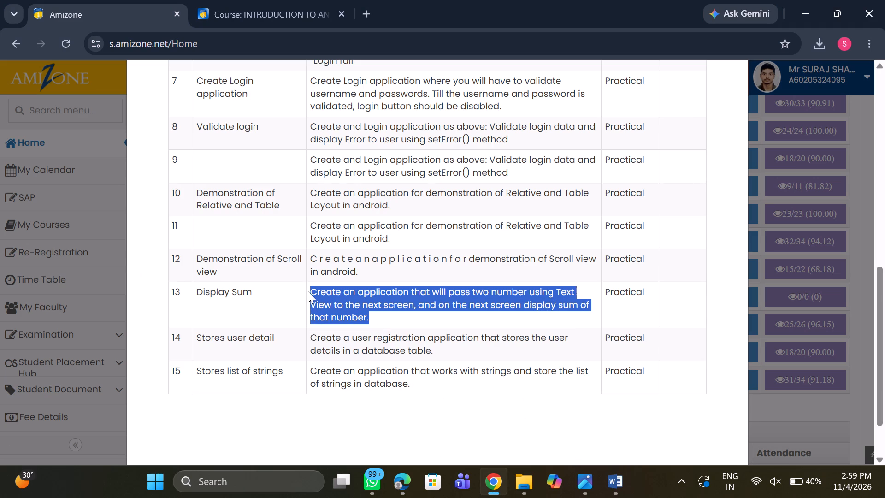
key(ctrl+c)
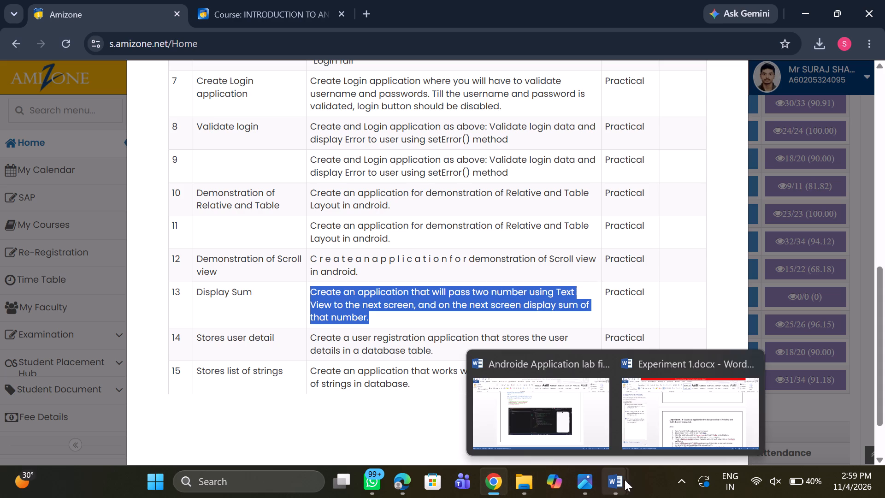
click(670, 419)
scroll(528, 322, up, 1)
drag(400, 274, 451, 294)
key(ctrl+v)
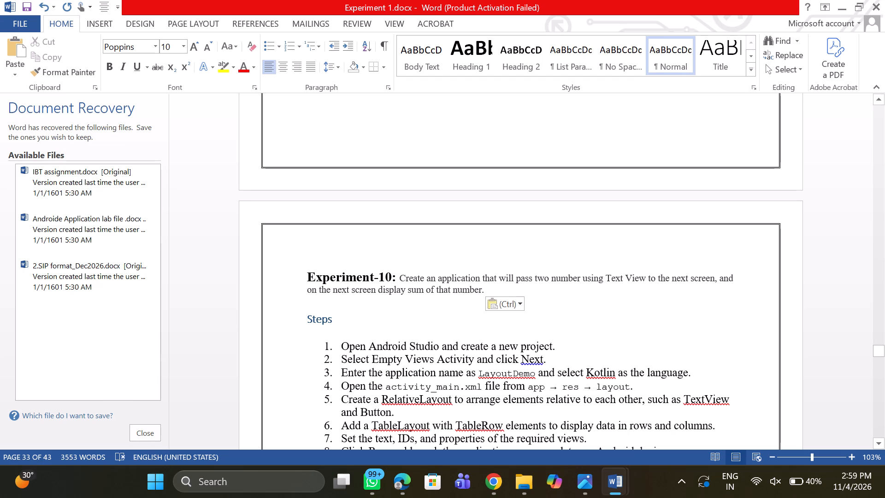
Format the whole Experiment-10 title in Times New Roman, size 14, bold.
drag(489, 293, 301, 277)
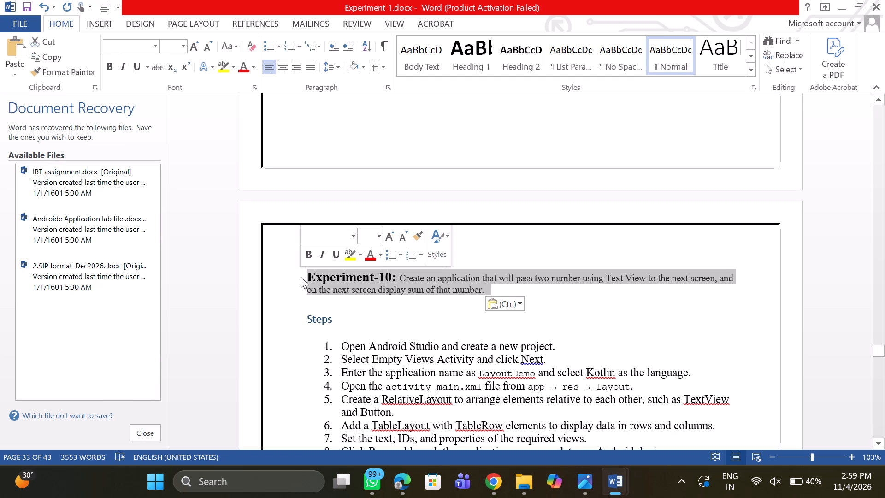
click(154, 45)
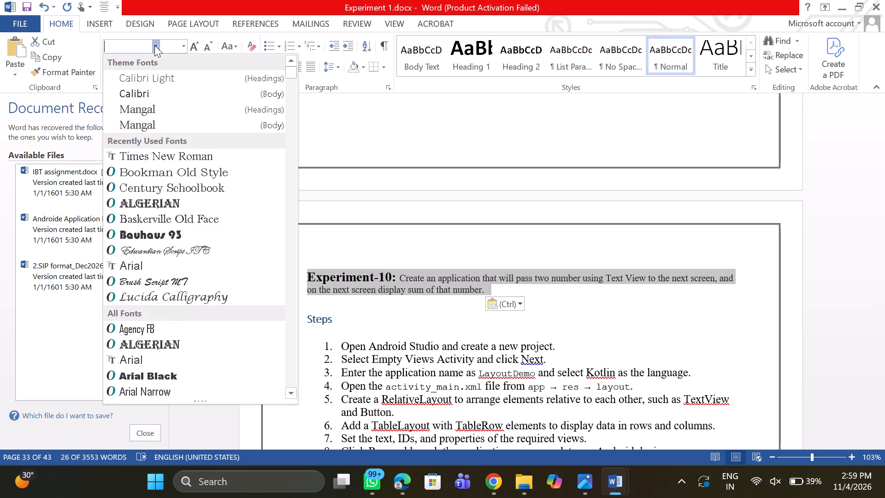
click(164, 153)
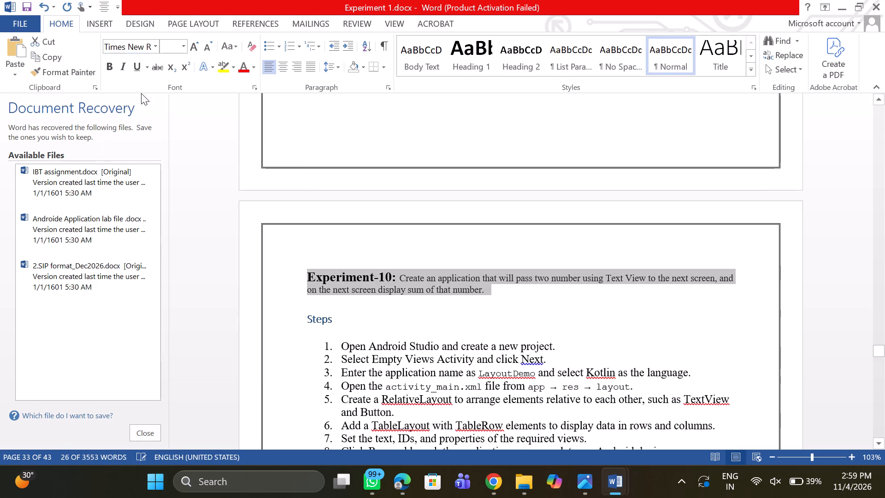
click(186, 40)
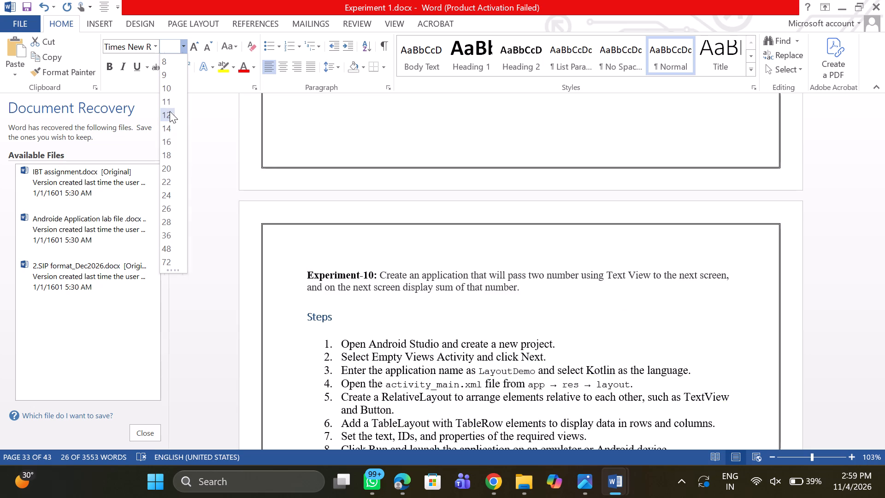
click(170, 124)
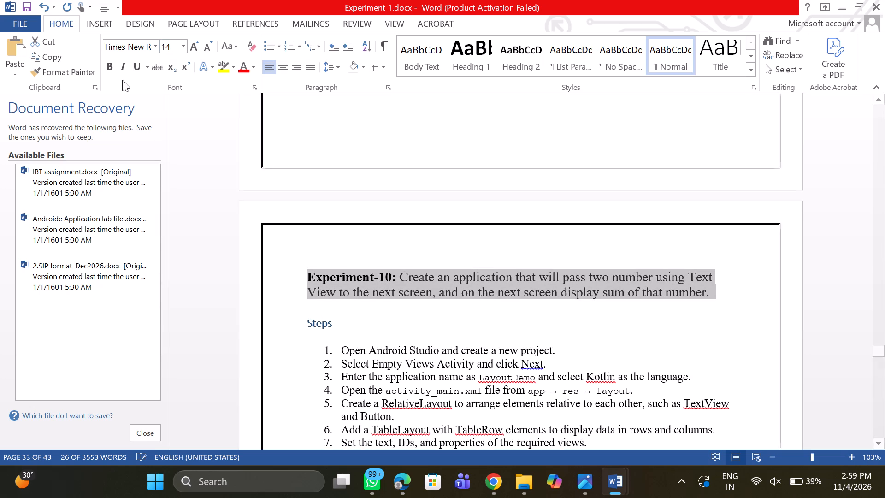
click(106, 64)
click(106, 64)
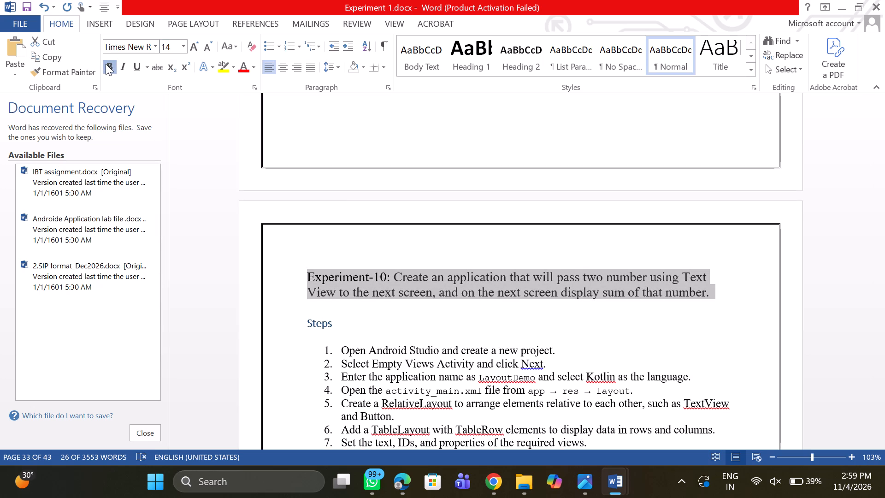
click(368, 221)
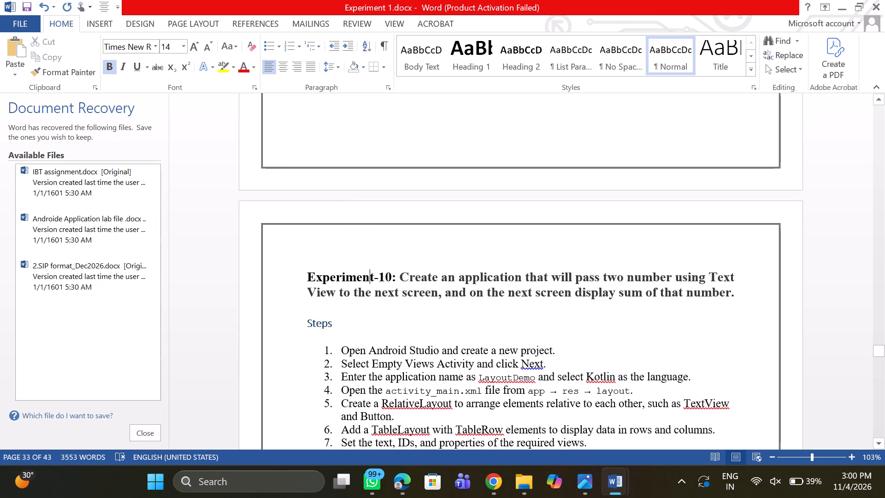
Replace the Experiment-9 title text with the Demonstration of Scroll view description (row 12) copied from the Amizone course plan in Chrome.
scroll(400, 288, up, 6)
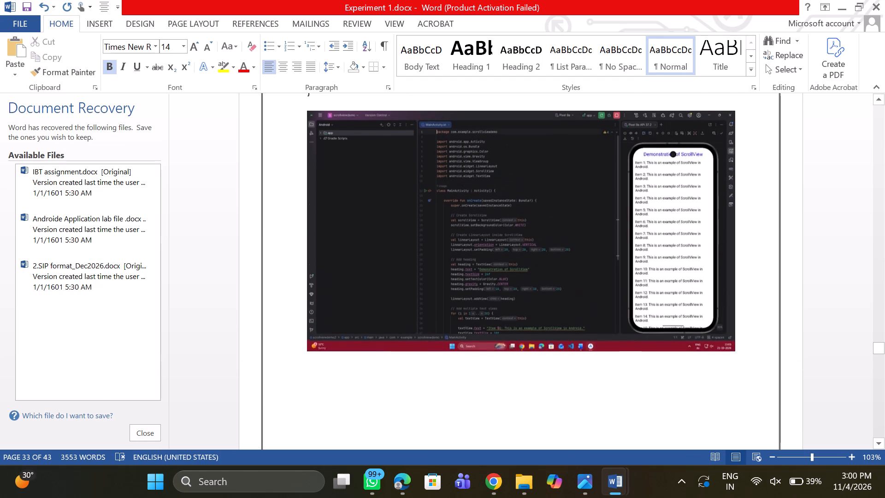
scroll(400, 288, up, 3)
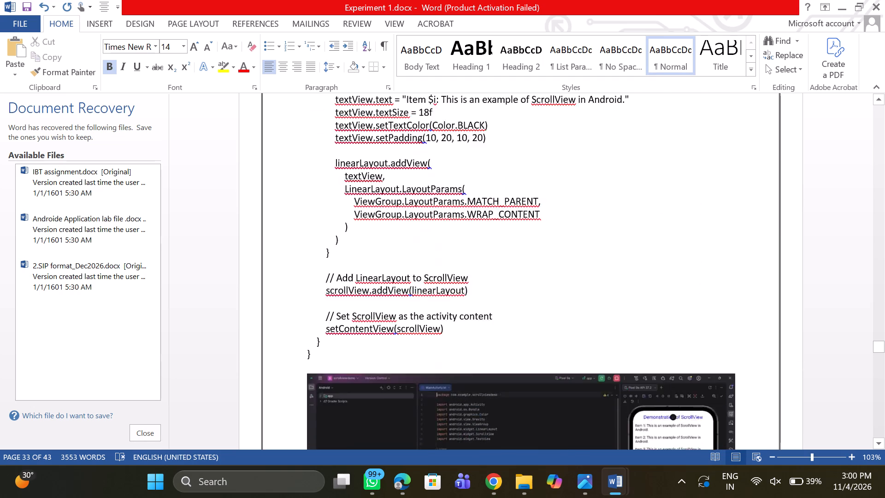
scroll(544, 351, up, 2)
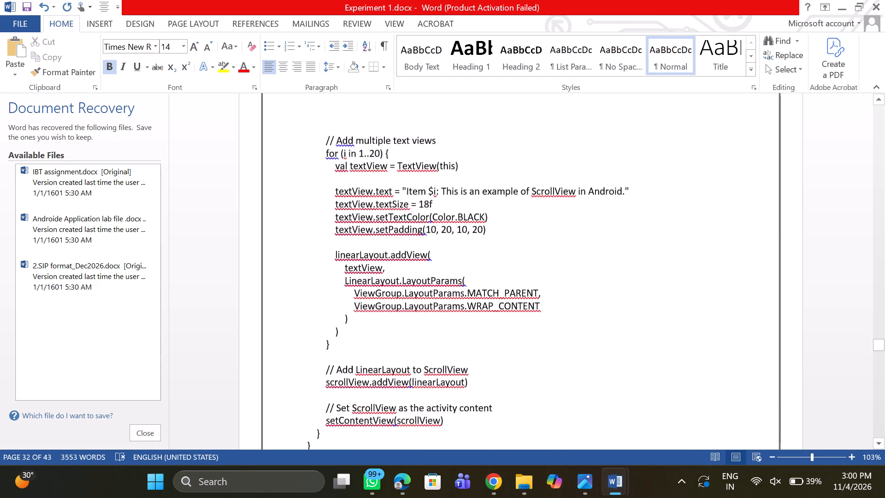
scroll(544, 351, up, 7)
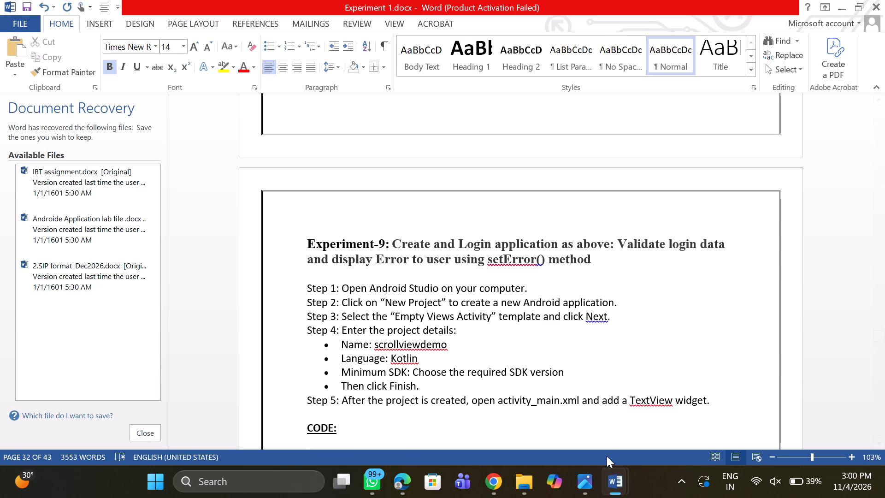
click(490, 424)
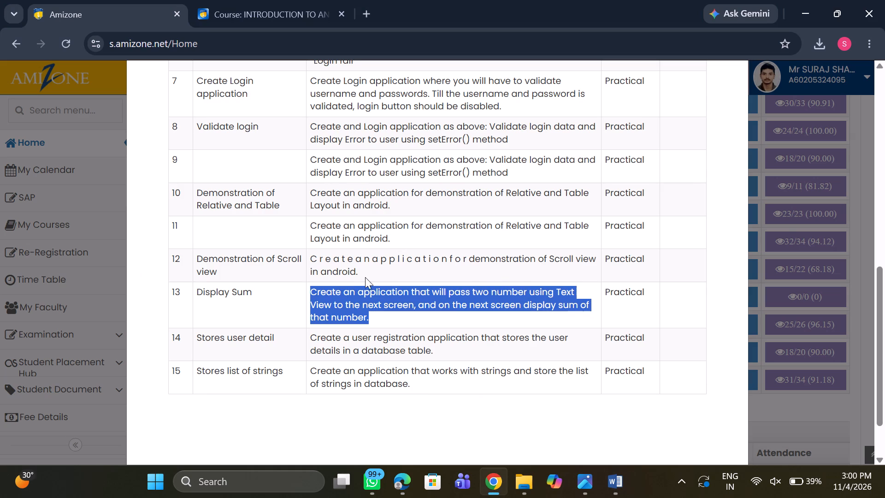
drag(358, 270, 309, 256)
key(ctrl+c)
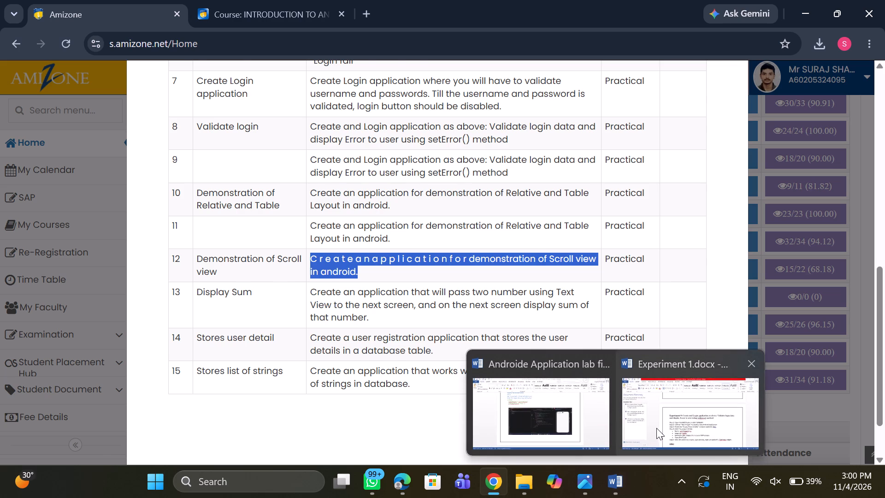
click(659, 427)
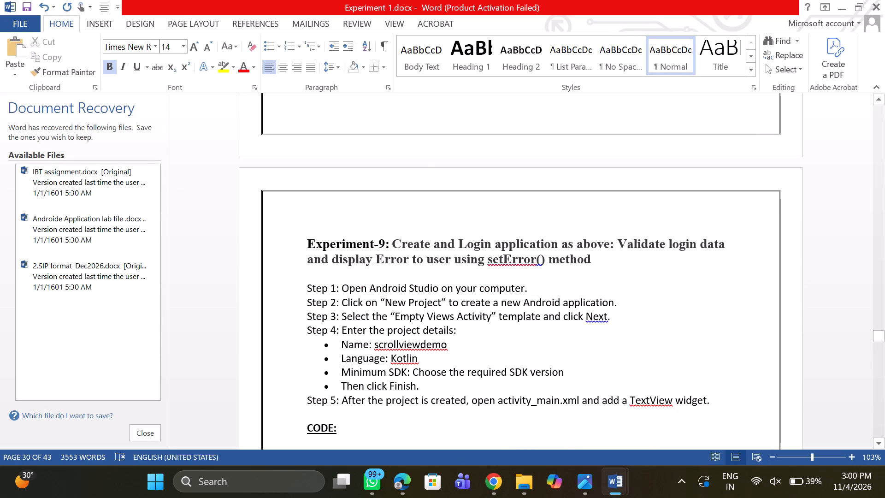
drag(391, 241, 394, 242)
drag(394, 242, 601, 262)
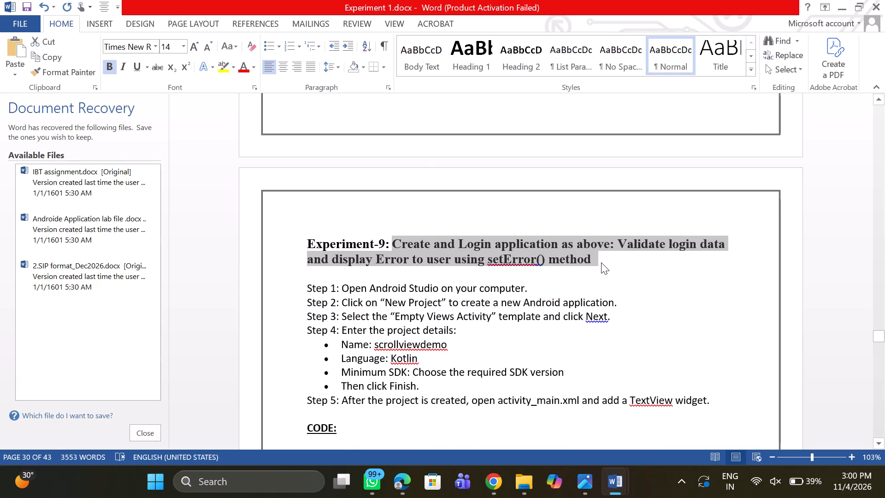
key(ctrl+v)
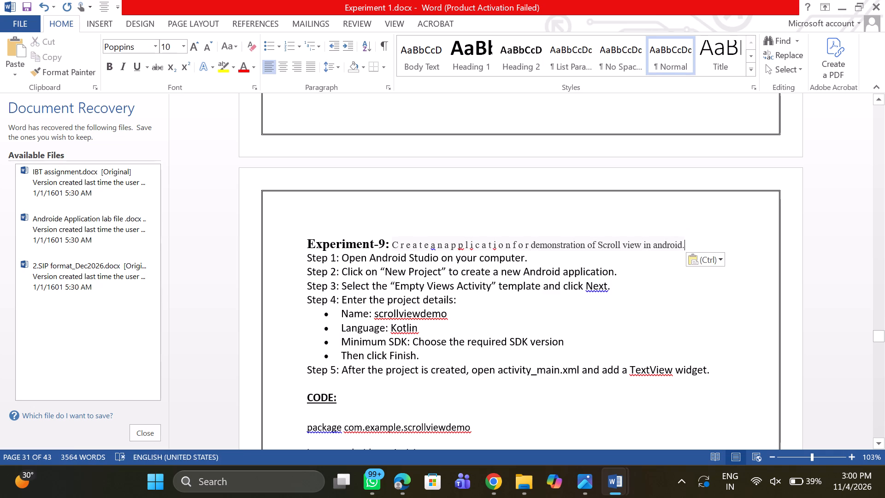
Remove the stray spaces between letters in the Experiment-9 title so this part reads "an application for", with single spaces between words.
click(525, 245)
key(BackSpace)
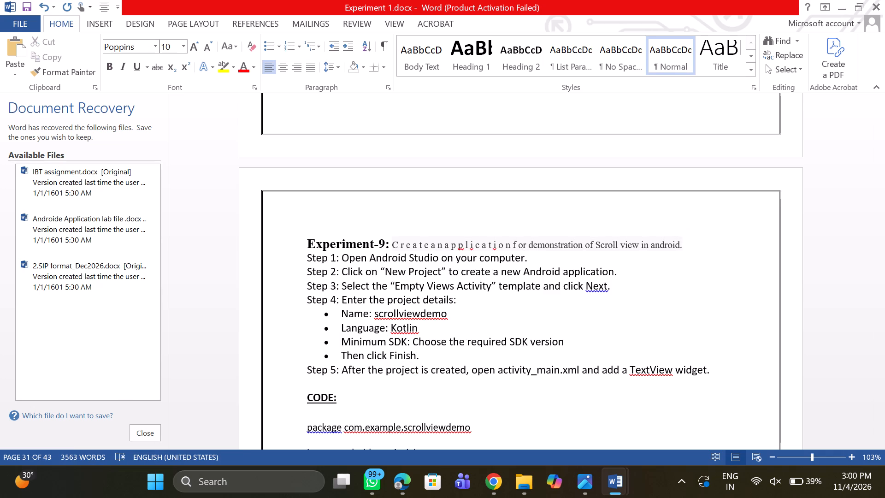
key(Left)
key(BackSpace)
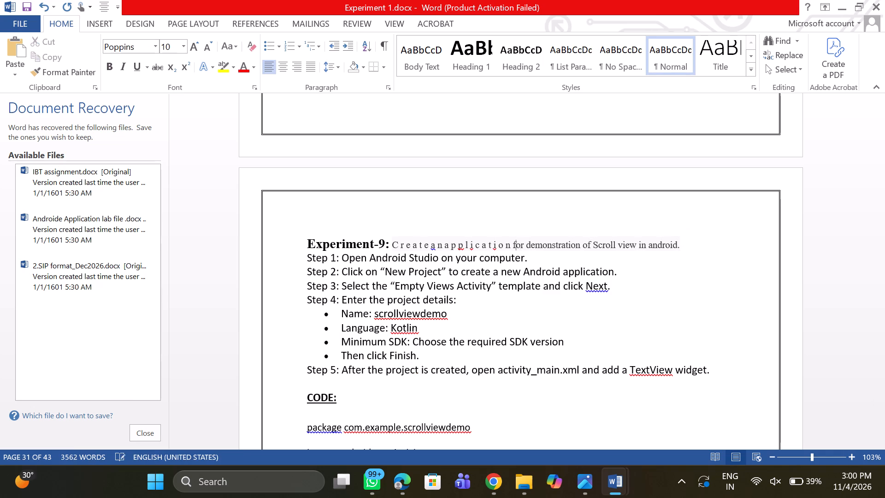
key(Left)
key(Left)
key(Left)
key(BackSpace)
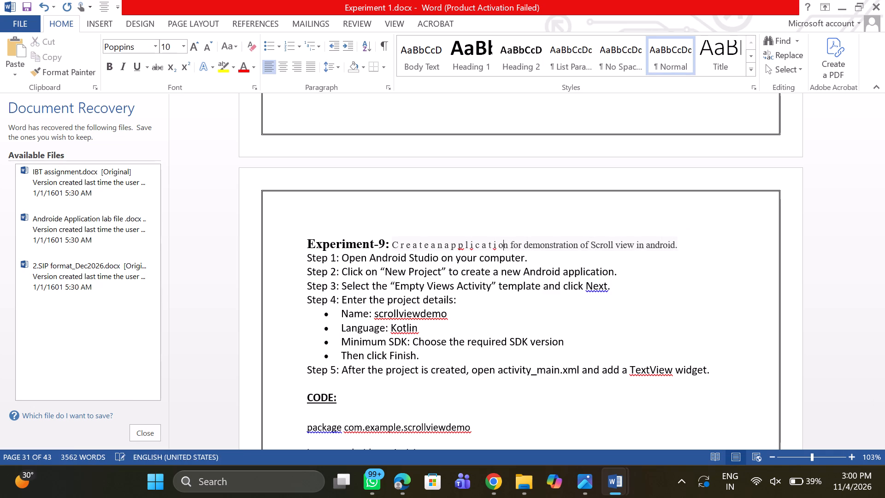
key(Left)
key(BackSpace)
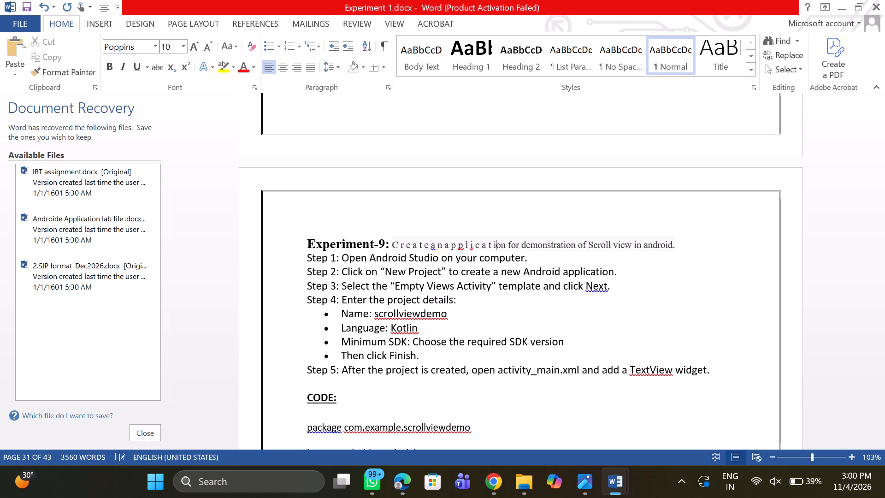
key(Left)
key(BackSpace)
key(Left)
key(BackSpace)
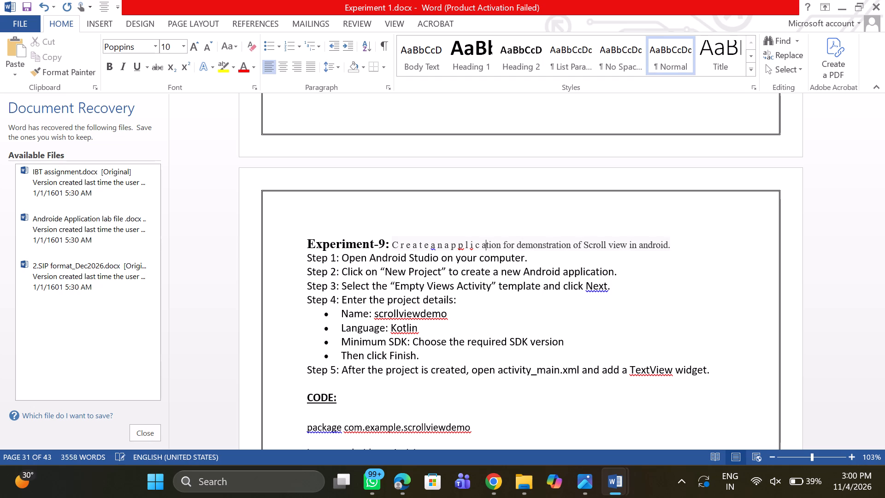
key(Left)
key(BackSpace)
key(Left)
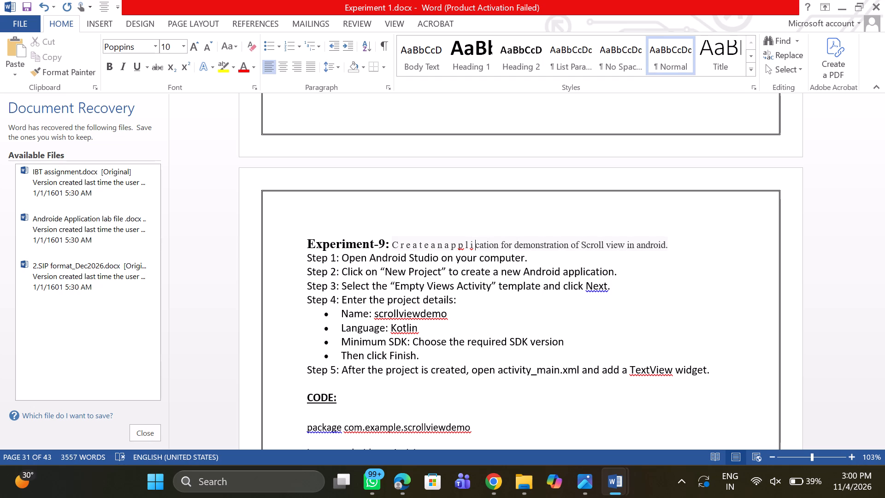
key(BackSpace)
key(Left)
key(BackSpace)
key(Left)
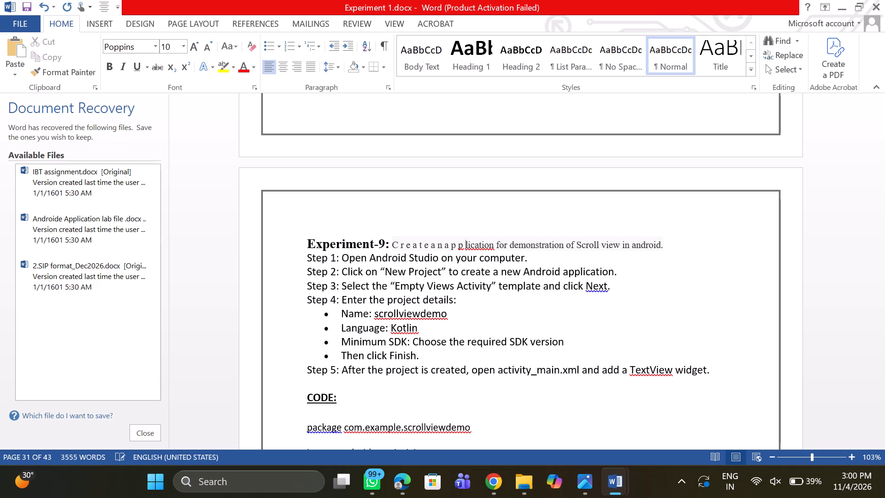
key(BackSpace)
key(Left)
key(BackSpace)
key(Left)
key(BackSpace)
key(Left)
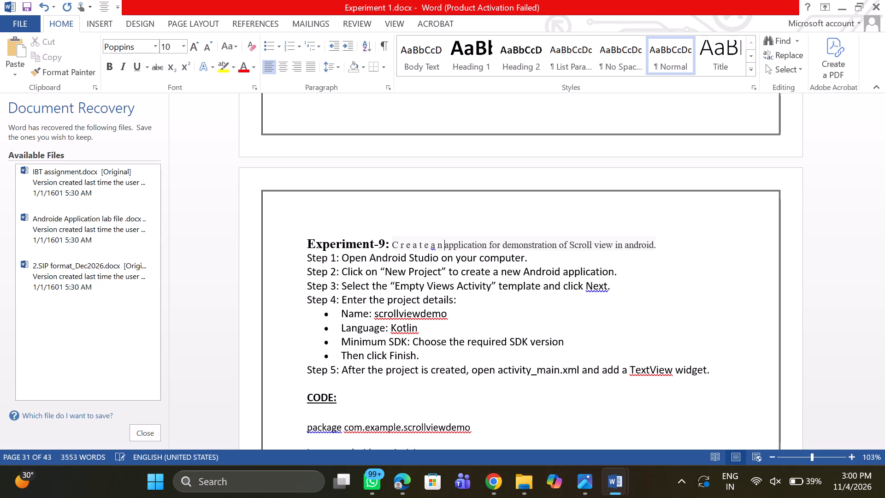
key(BackSpace)
key(Left)
key(BackSpace)
key(slash)
key(BackSpace)
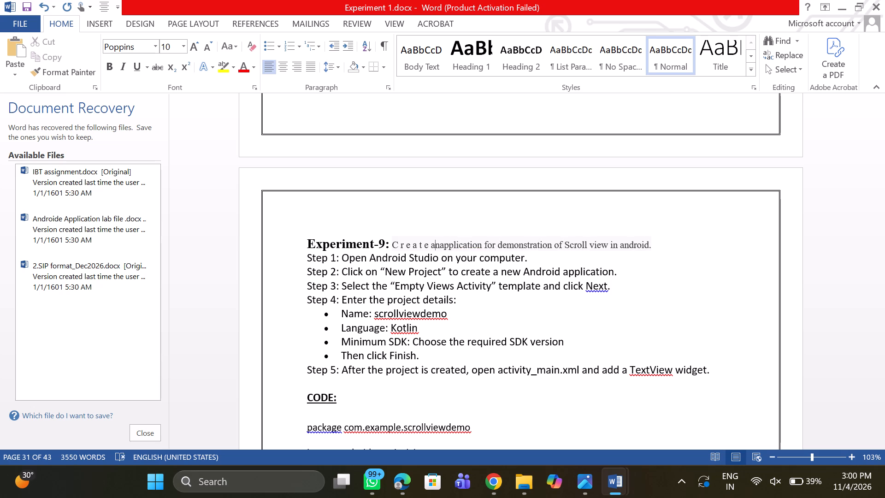
key(Right)
key(space)
Remove the stray spaces between the letters of the Experiment-9 title's first word so it reads "Create".
key(Left)
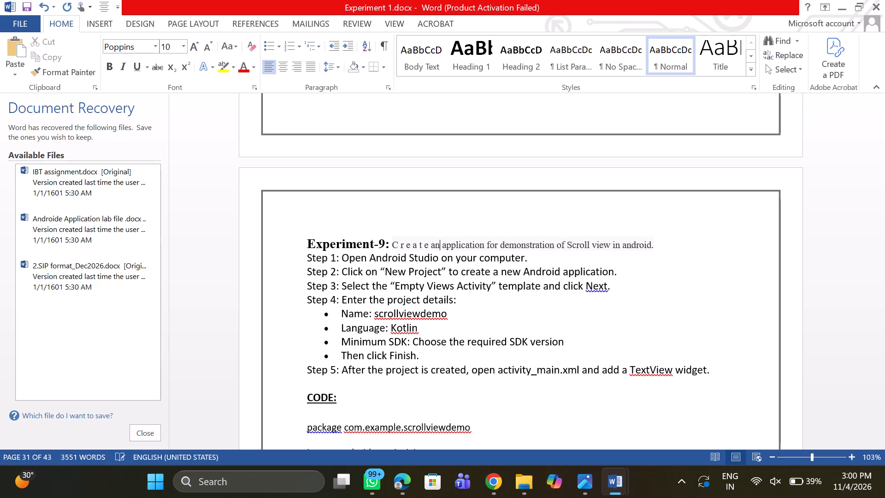
key(Left)
key(Left)
key(Left)
key(Left)
key(BackSpace)
key(Left)
key(BackSpace)
key(slash)
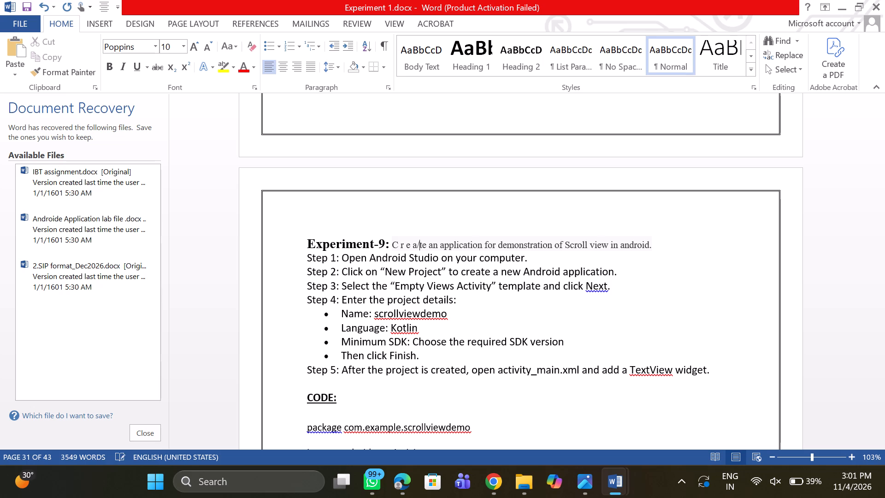
key(BackSpace)
key(Left)
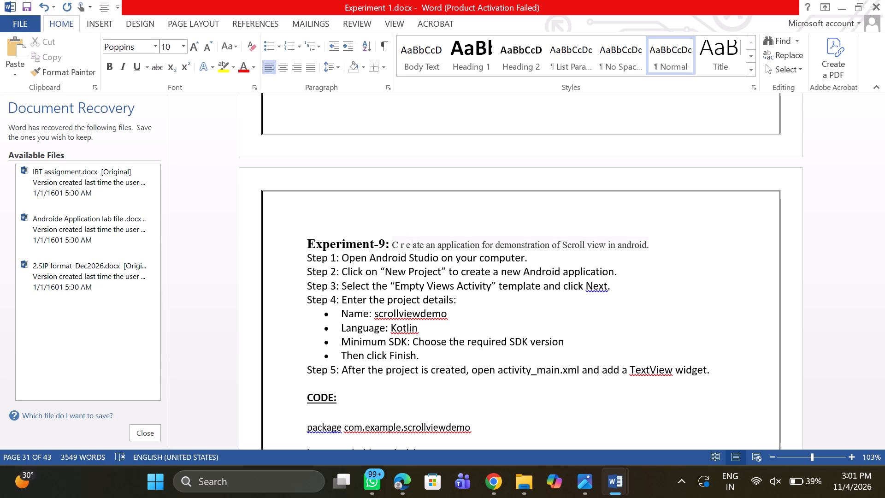
key(BackSpace)
key(Left)
key(BackSpace)
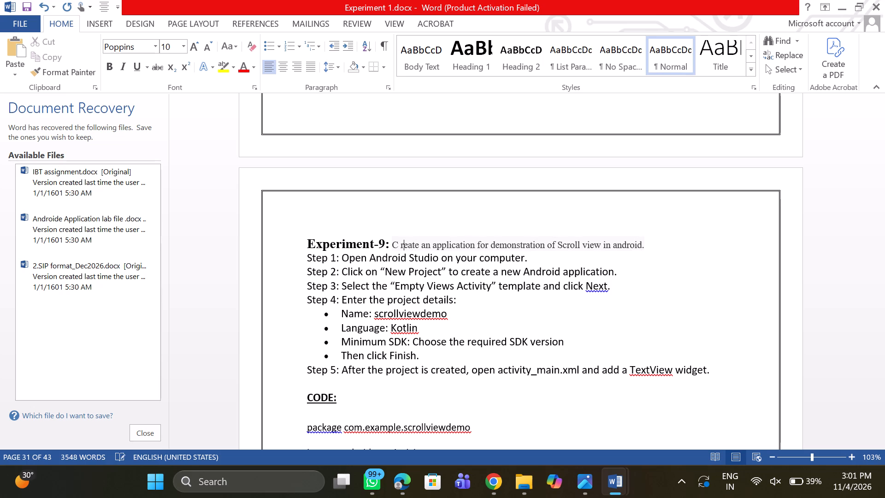
key(Left)
key(BackSpace)
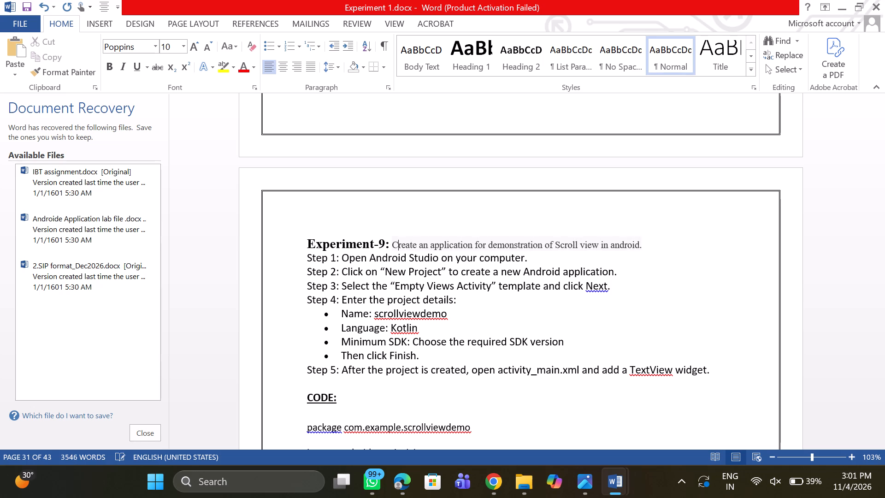
Format the whole Experiment-9 title in Times New Roman, size 14, bold.
drag(654, 280, 626, 275)
click(655, 277)
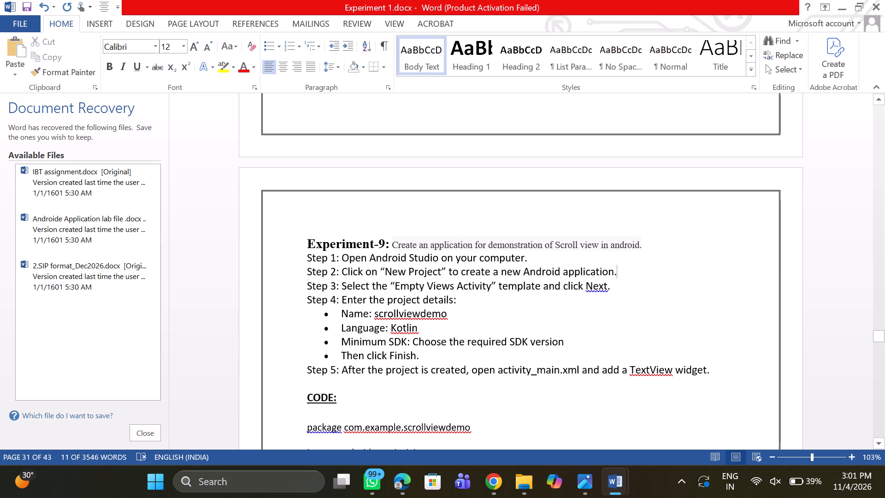
drag(648, 242, 364, 245)
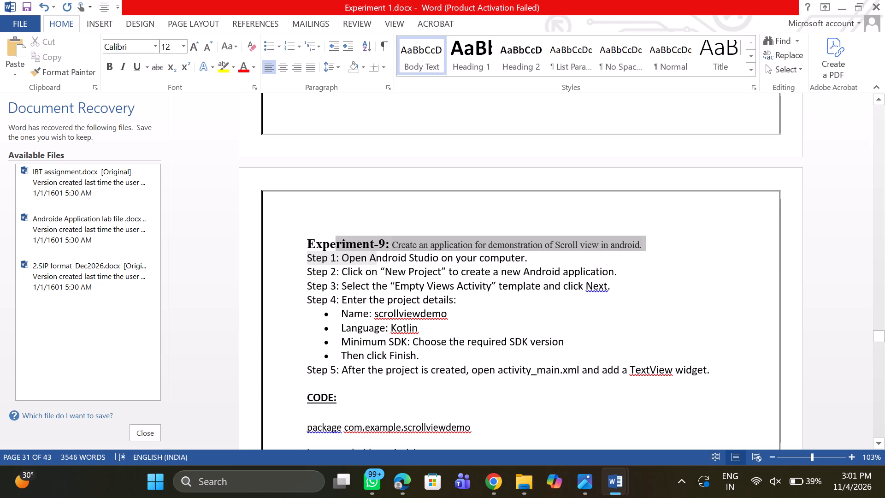
drag(364, 245, 339, 241)
click(111, 62)
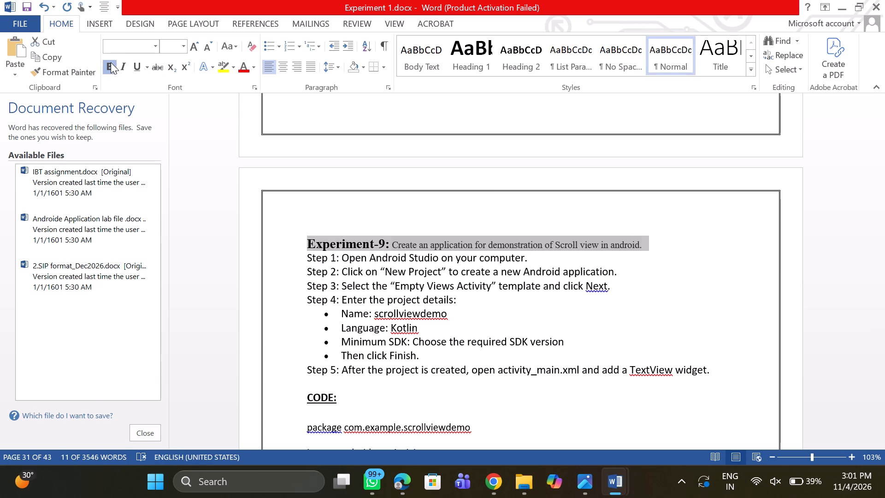
click(111, 62)
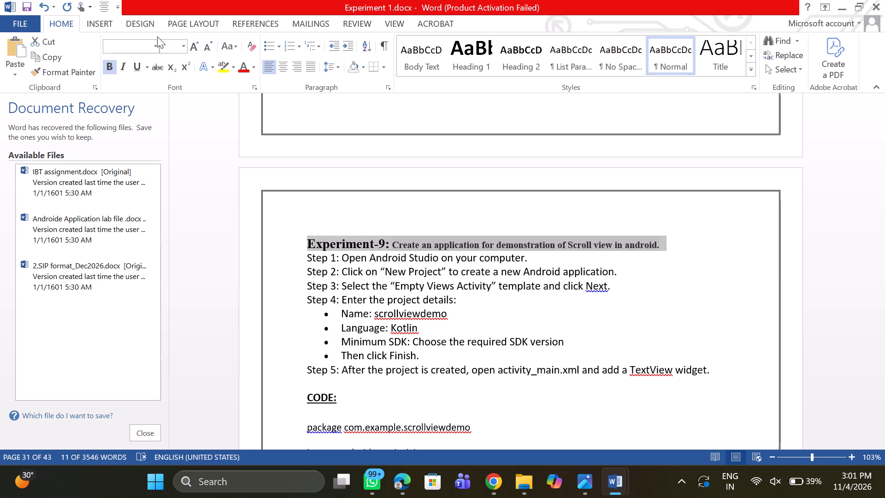
click(157, 44)
click(165, 160)
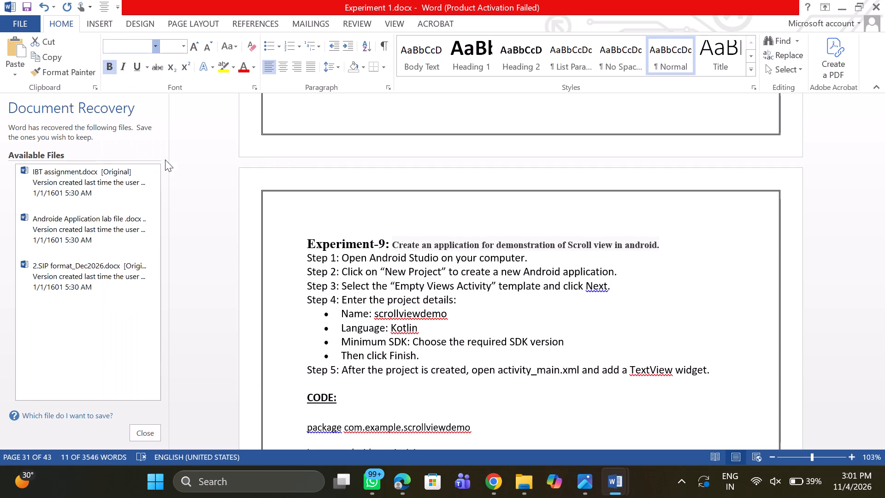
click(184, 42)
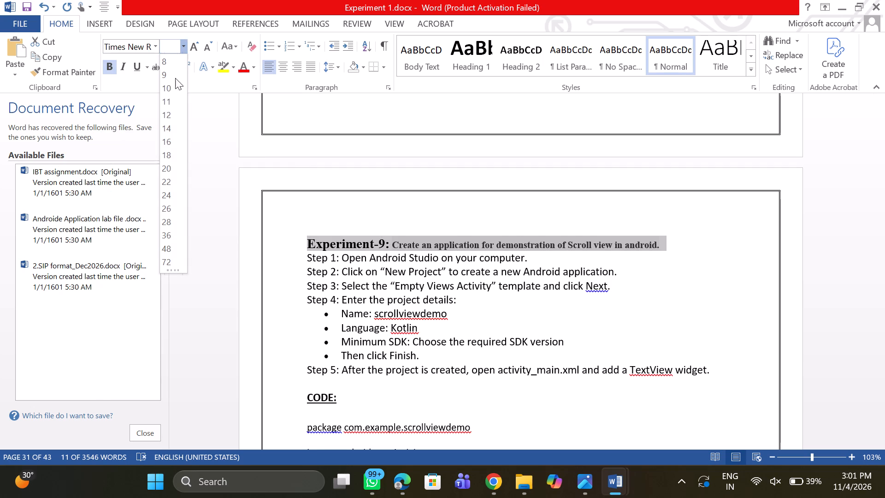
click(169, 125)
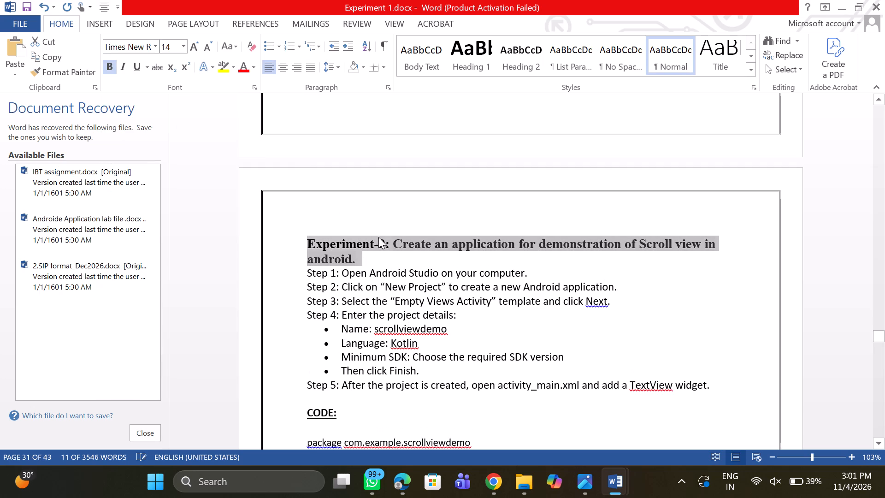
Insert a blank line between the Experiment-9 title and its Step 1.
click(391, 250)
click(379, 261)
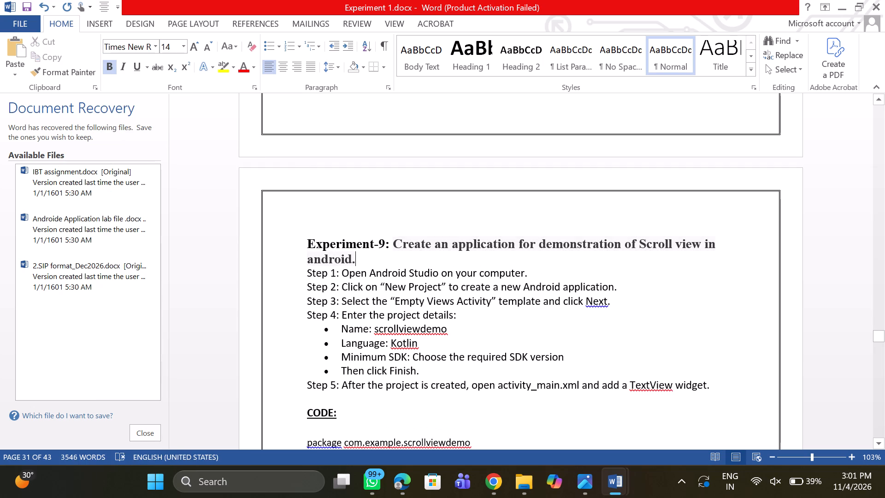
key(Return)
Replace the Experiment-8 title text with the Relative and Table Layout description (row 11) from the Amizone course plan in Chrome, keeping Step 1 on its own line.
scroll(379, 261, up, 4)
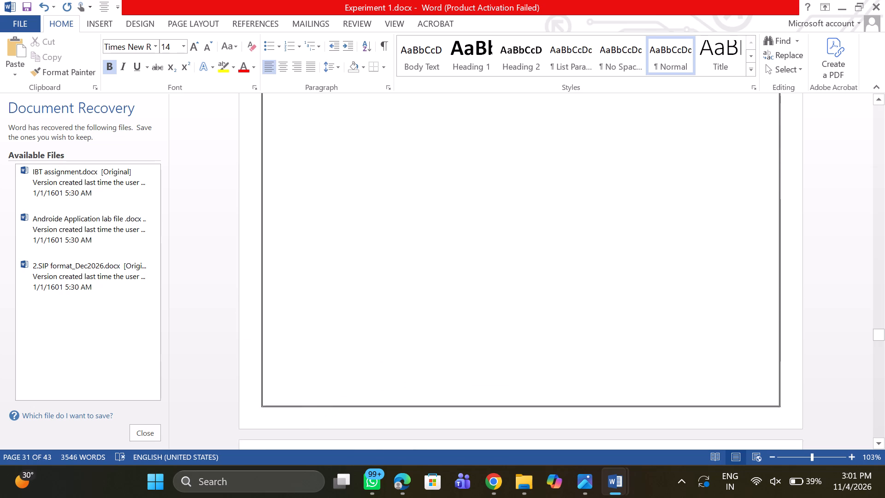
scroll(379, 261, up, 2)
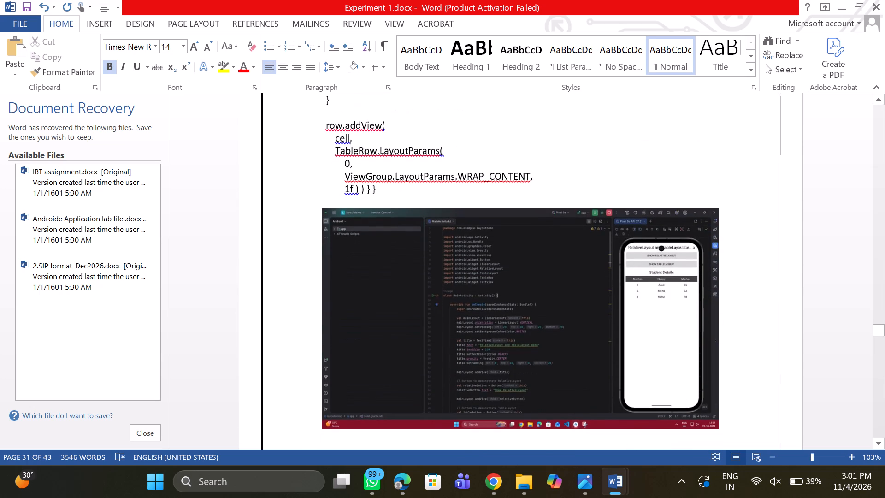
scroll(379, 261, up, 4)
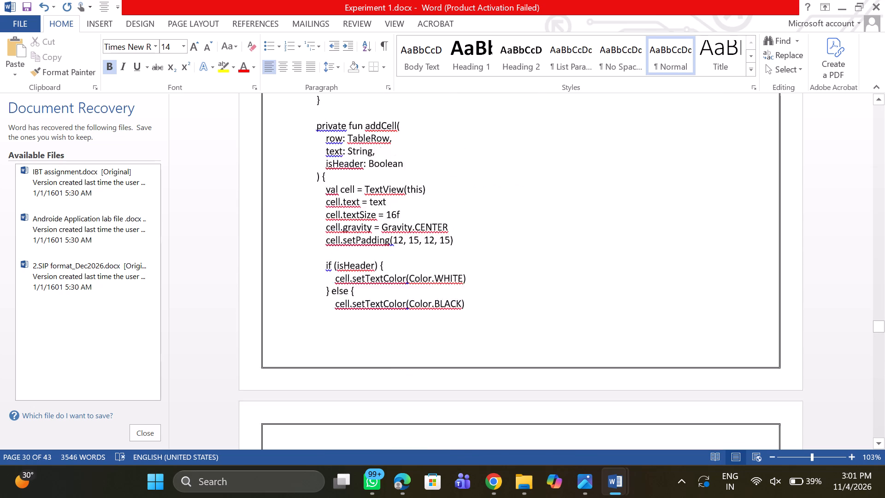
scroll(379, 261, up, 11)
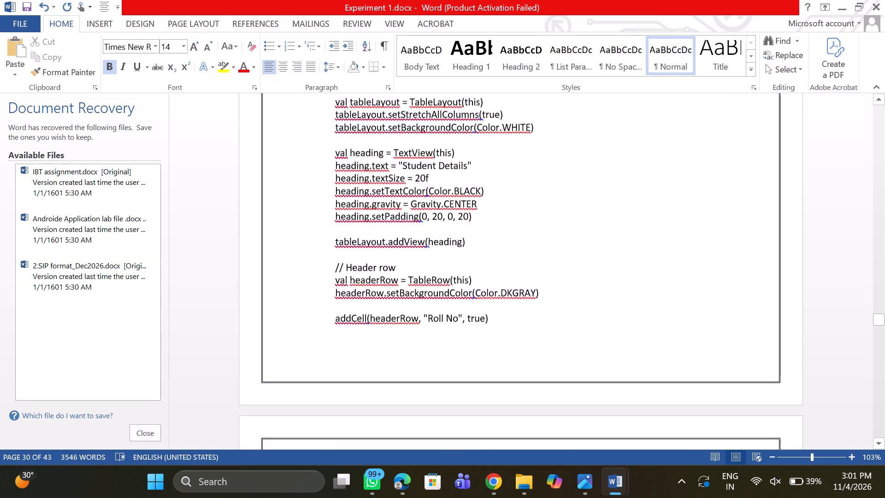
scroll(379, 261, up, 9)
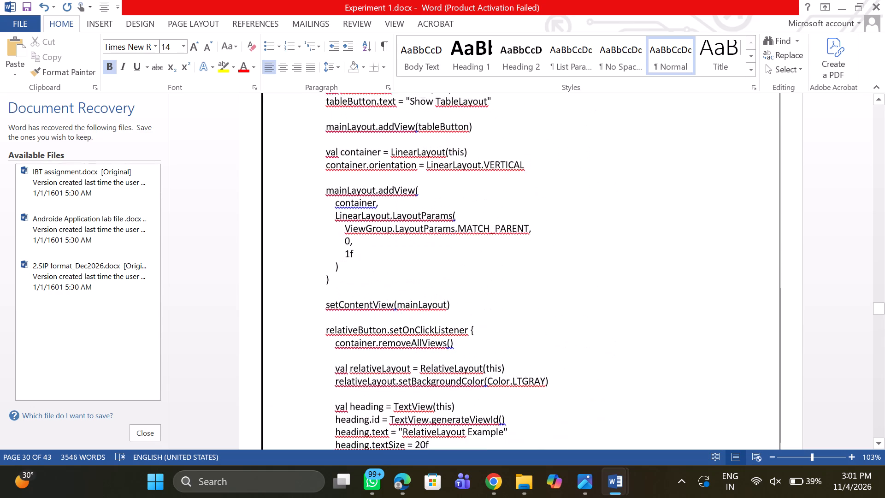
scroll(379, 261, up, 5)
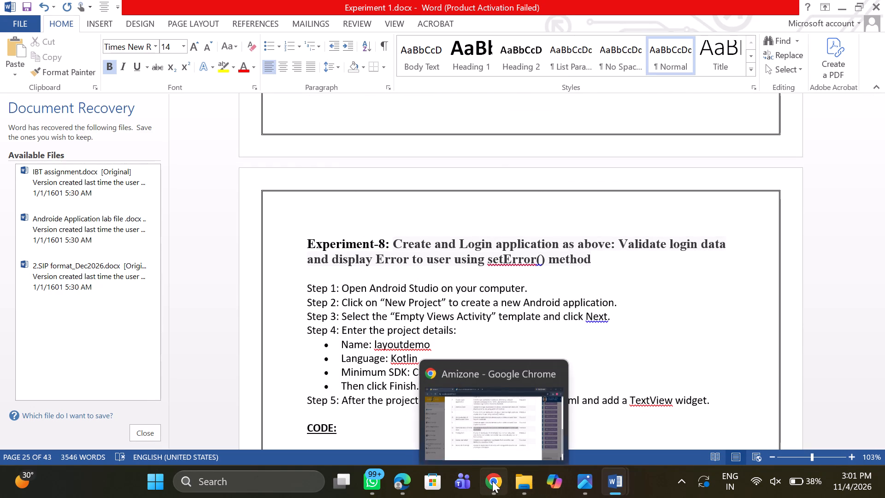
click(494, 457)
click(487, 423)
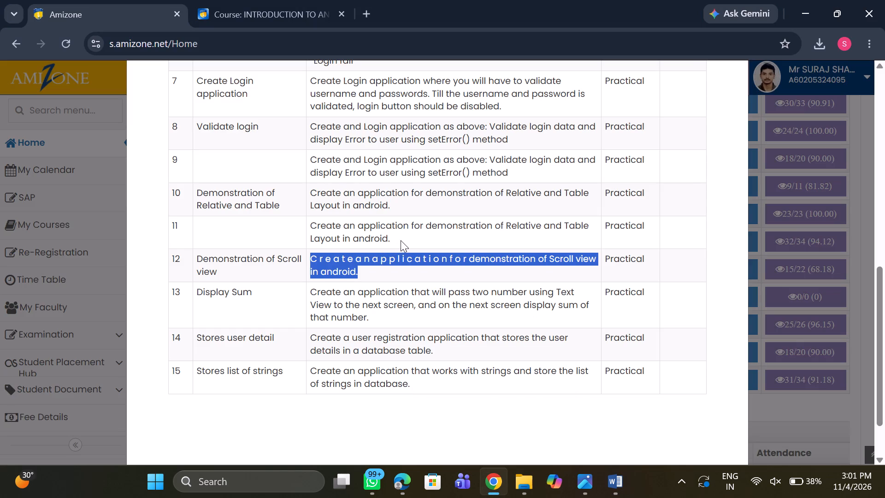
drag(395, 240, 309, 225)
key(ctrl+c)
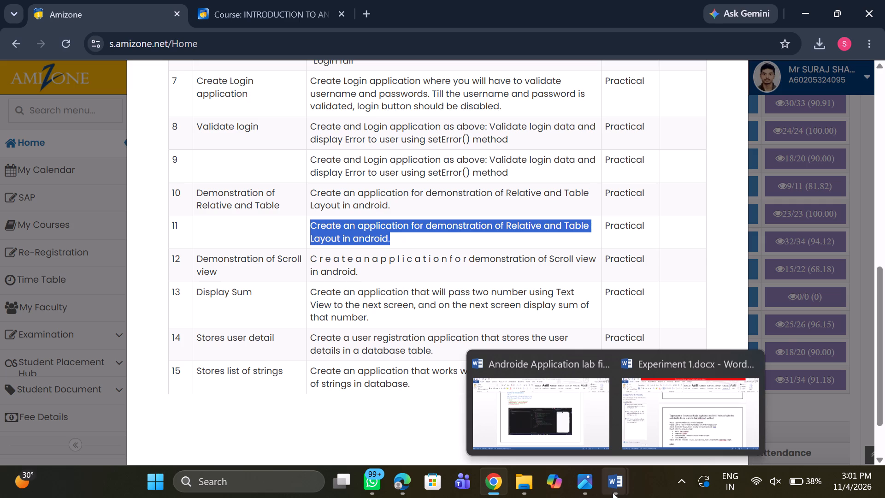
click(664, 432)
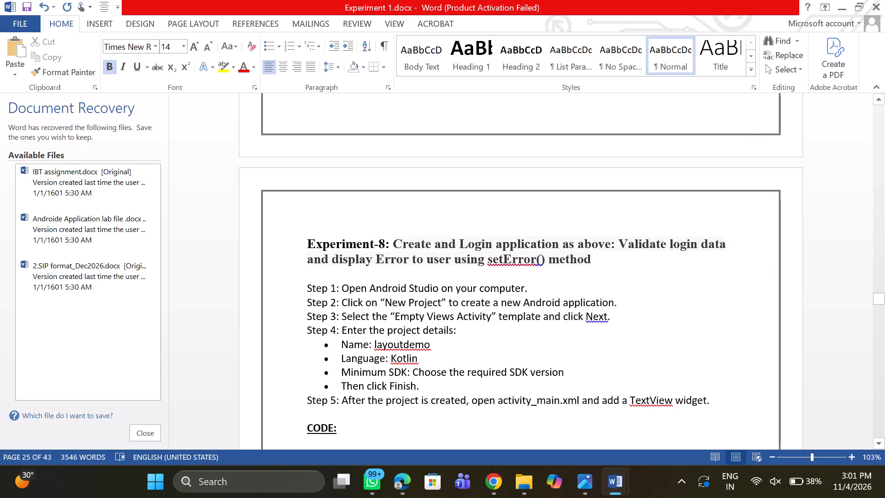
drag(393, 243, 602, 281)
key(ctrl+v)
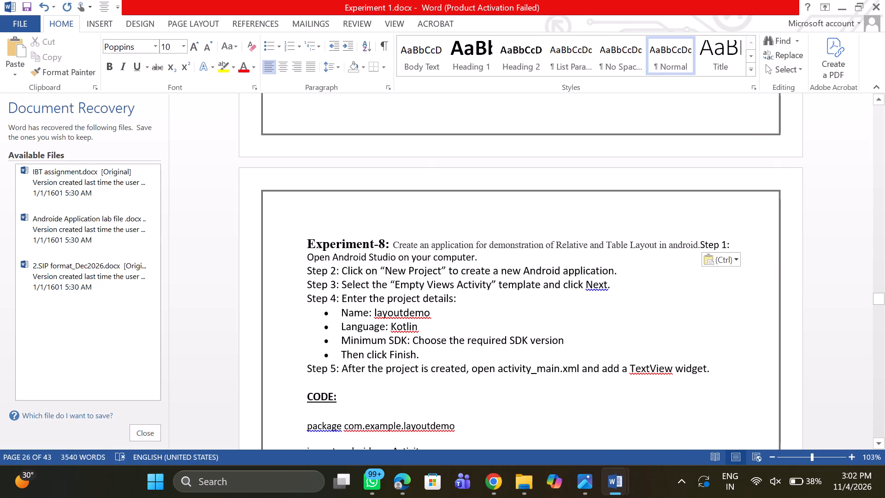
key(Return)
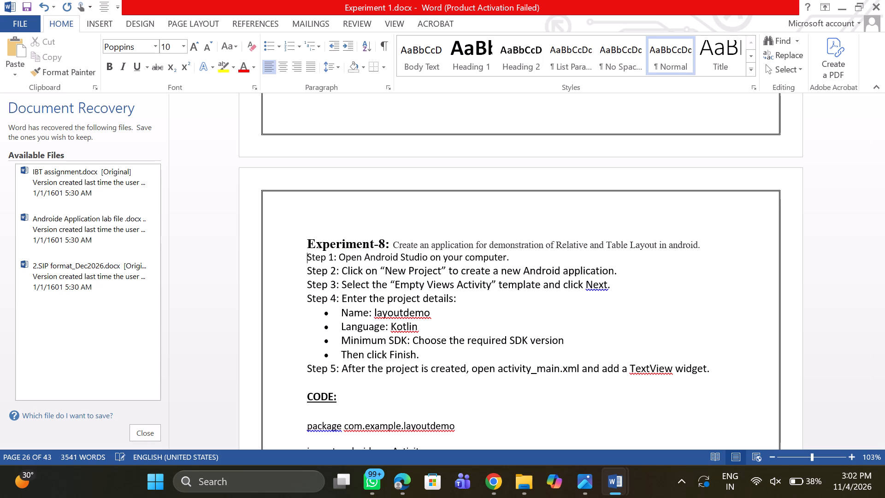
Format the whole Experiment-8 title in Times New Roman, size 14, bold.
click(864, 227)
drag(864, 227, 697, 225)
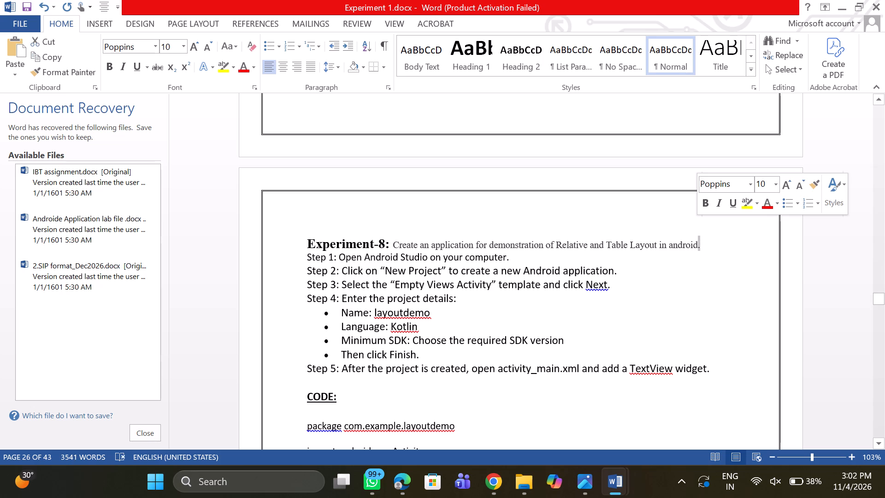
drag(728, 242, 417, 216)
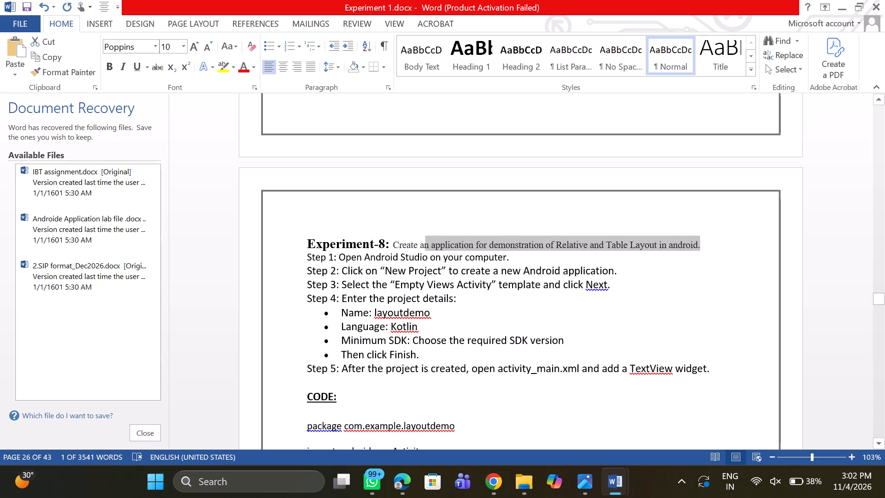
drag(417, 216, 332, 212)
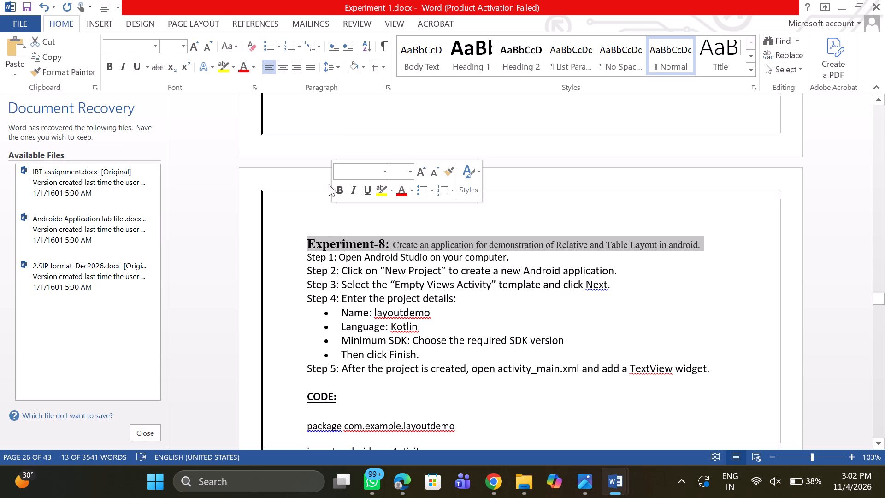
click(339, 190)
click(342, 190)
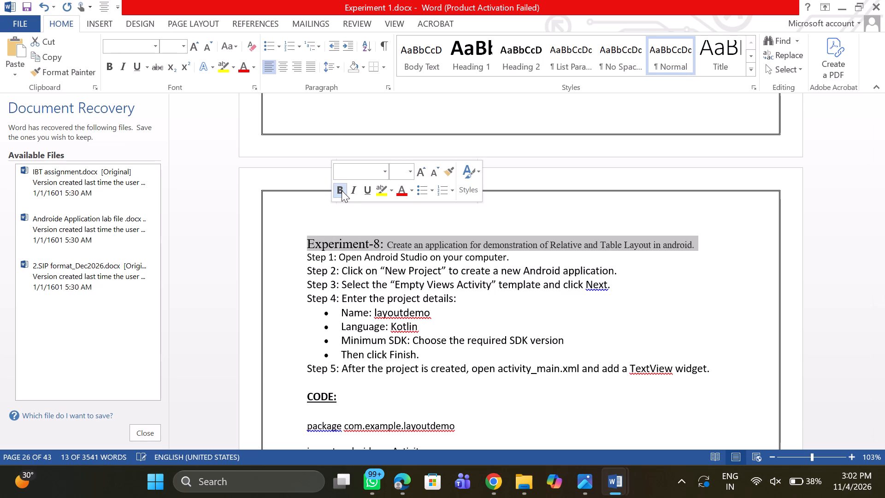
click(384, 171)
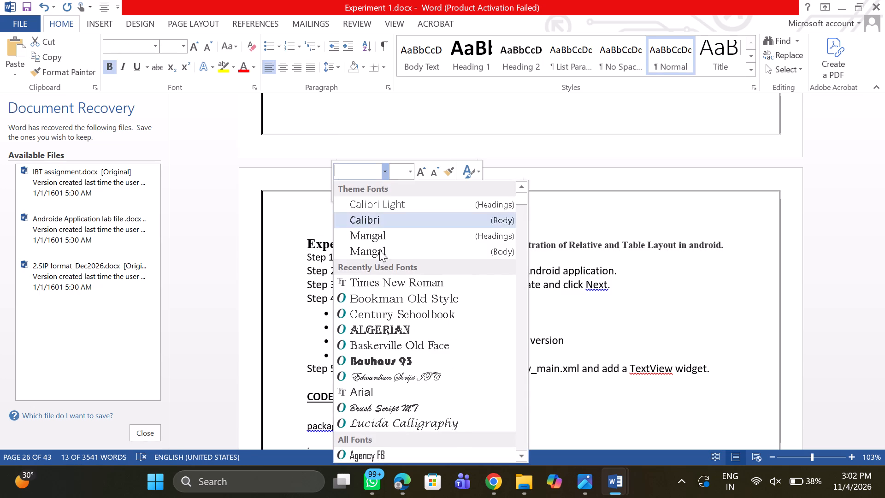
click(385, 280)
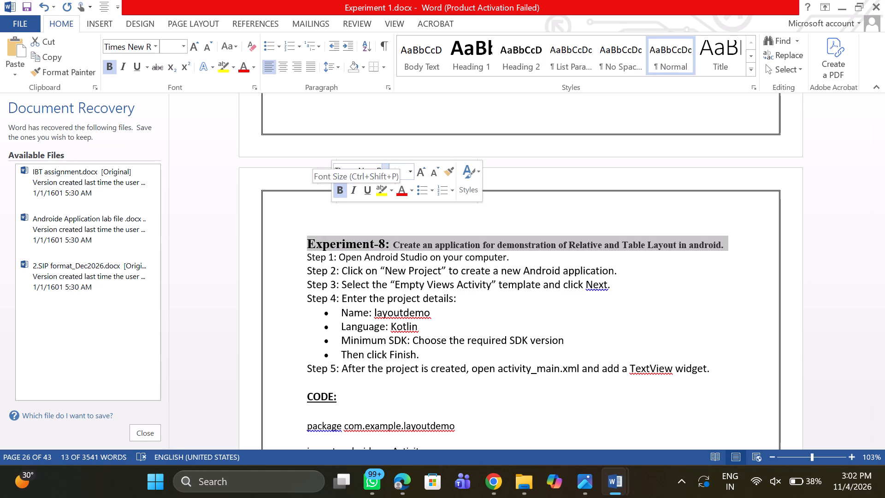
click(408, 169)
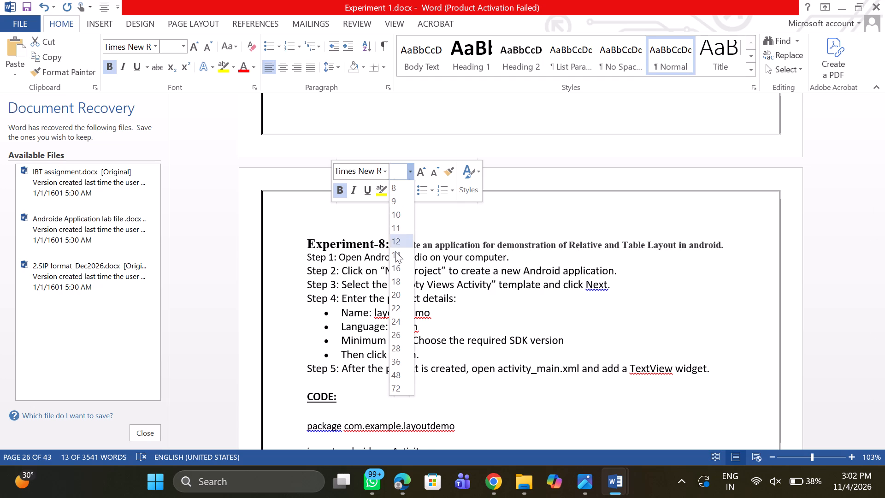
click(396, 252)
Insert a blank line between the Experiment-8 title and its Step 1.
click(469, 258)
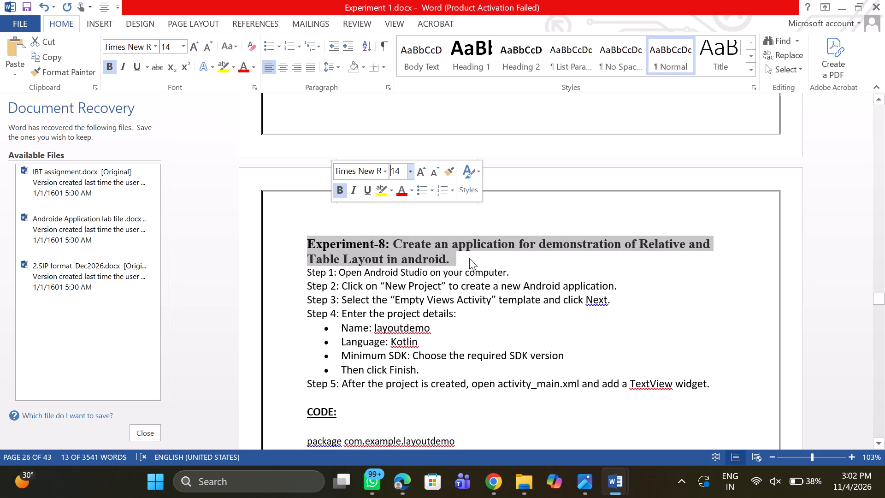
key(Return)
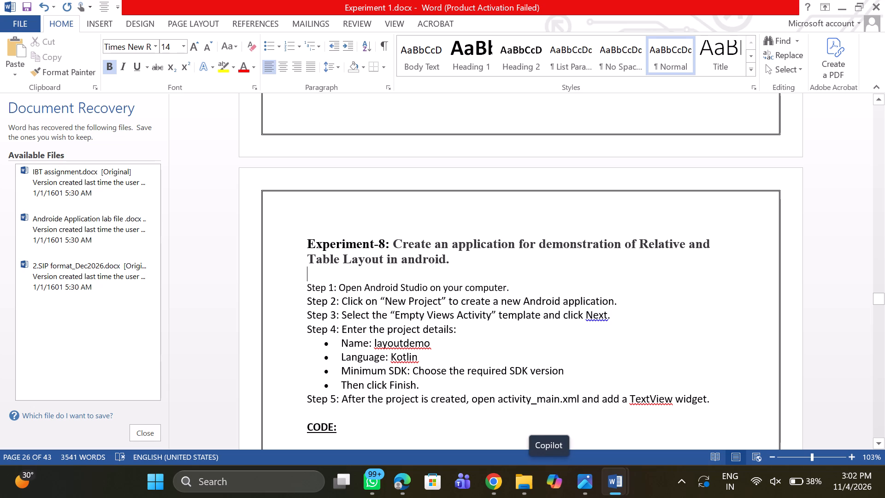
scroll(594, 400, down, 1)
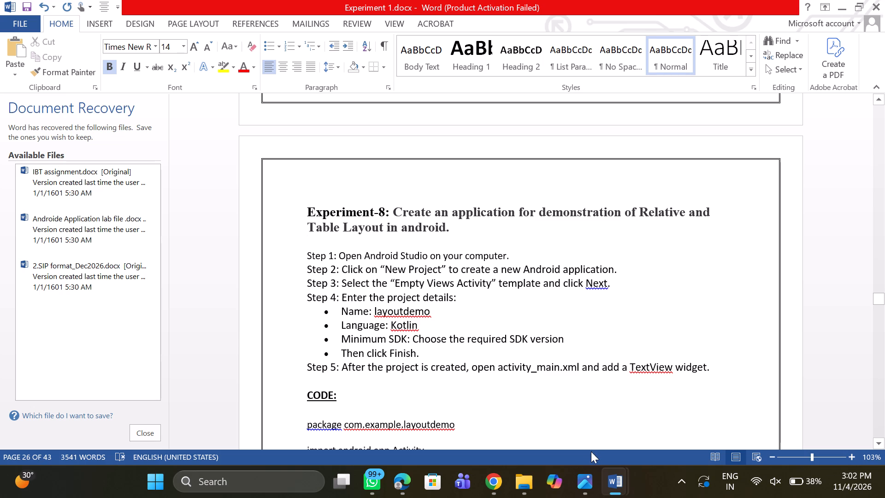
click(499, 474)
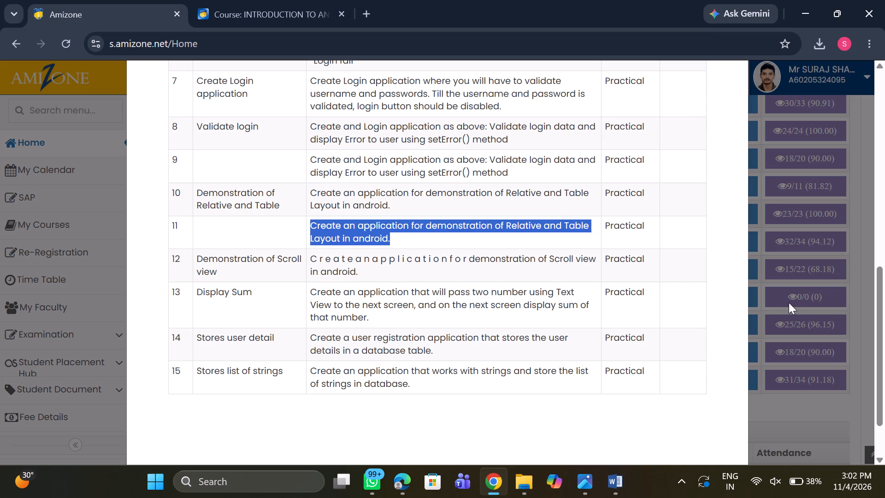
click(606, 480)
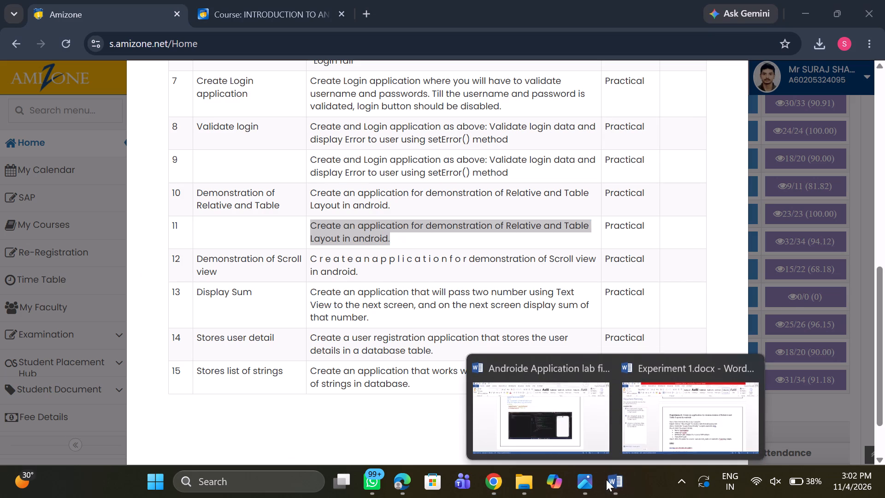
click(657, 427)
scroll(602, 285, up, 4)
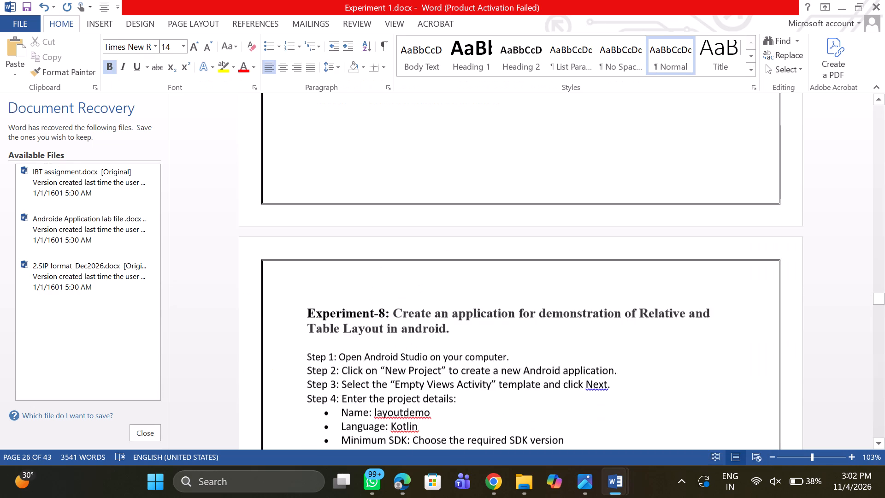
scroll(602, 285, up, 2)
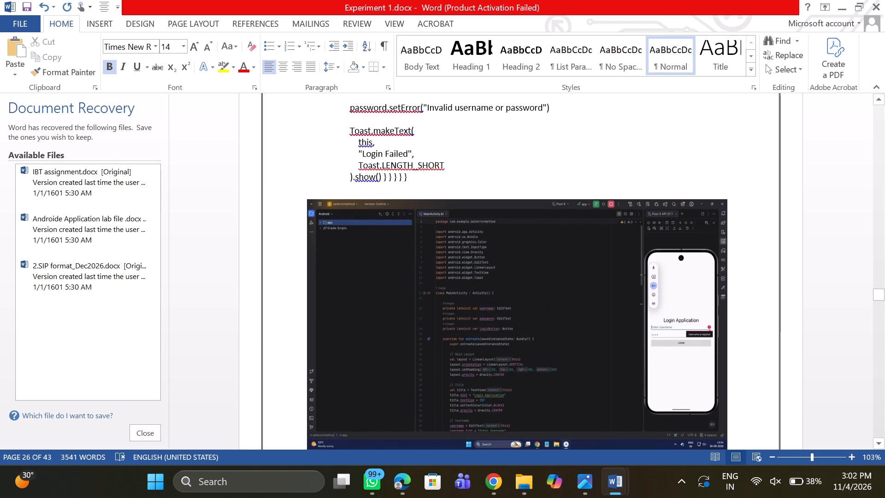
scroll(602, 285, up, 9)
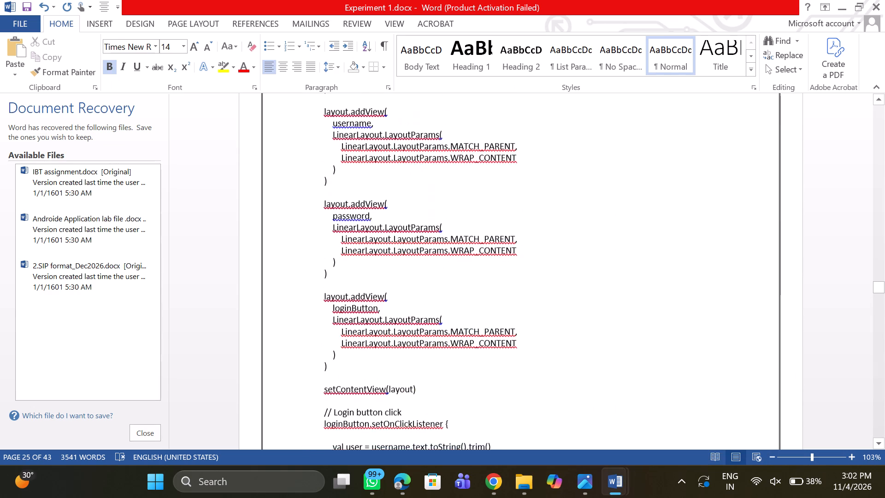
scroll(602, 285, up, 10)
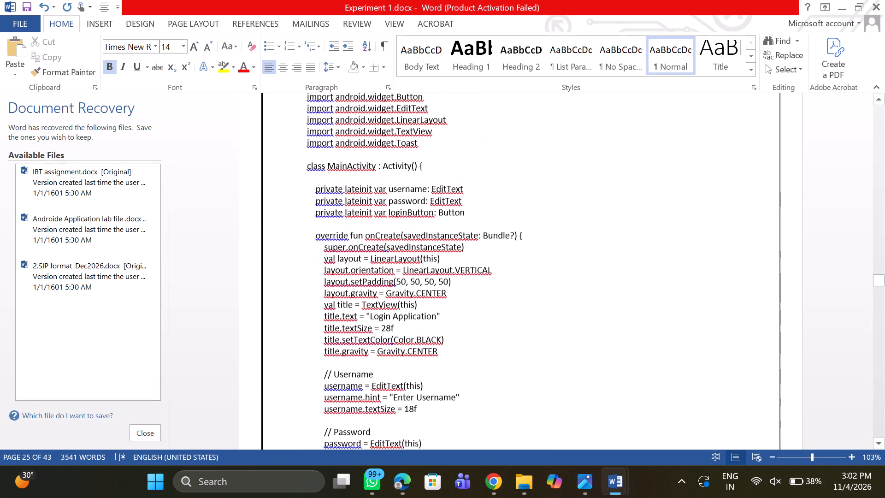
scroll(602, 285, up, 3)
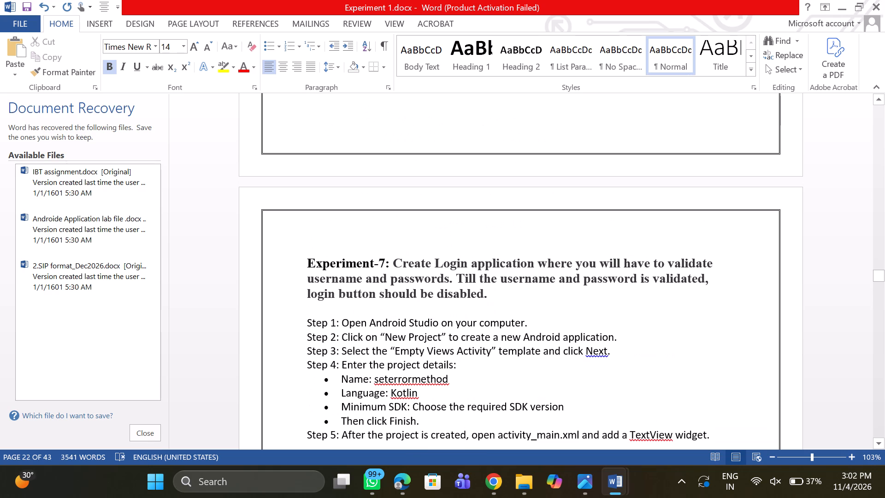
scroll(602, 285, down, 5)
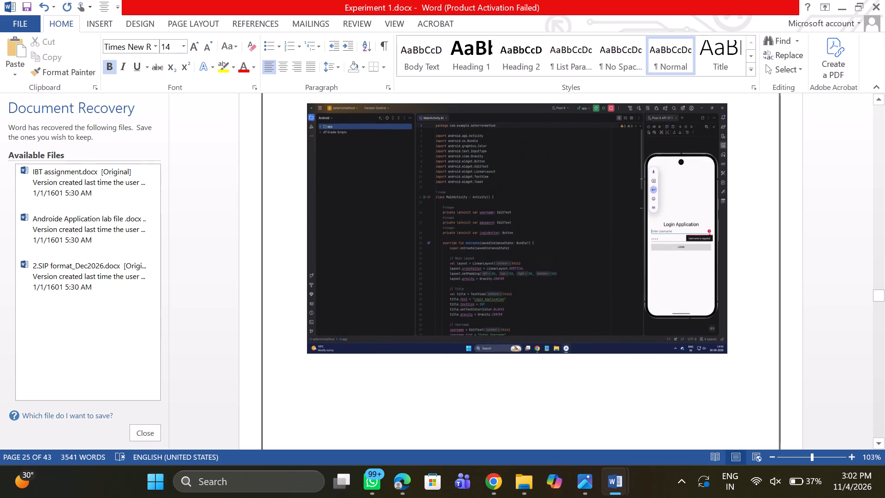
scroll(602, 285, up, 3)
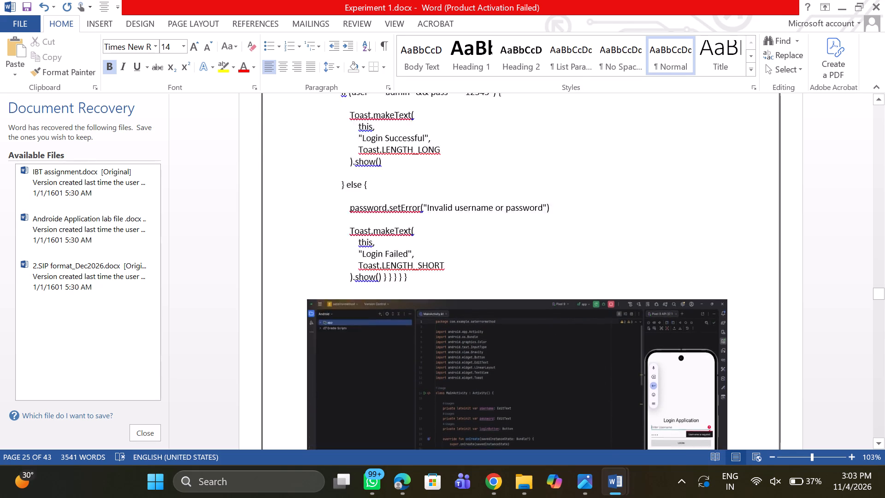
Review the Experiment-6 and Experiment-7 login application sections, comparing their titles, steps, code and output screenshots.
scroll(602, 285, up, 11)
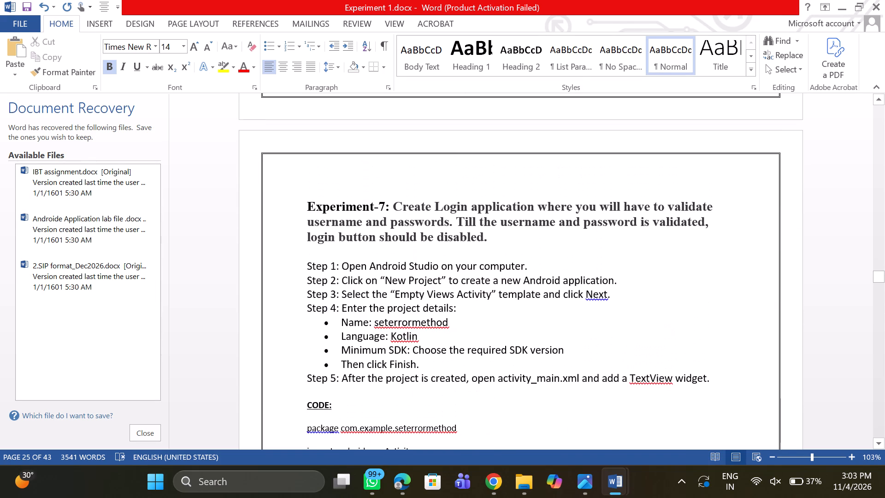
scroll(602, 285, down, 3)
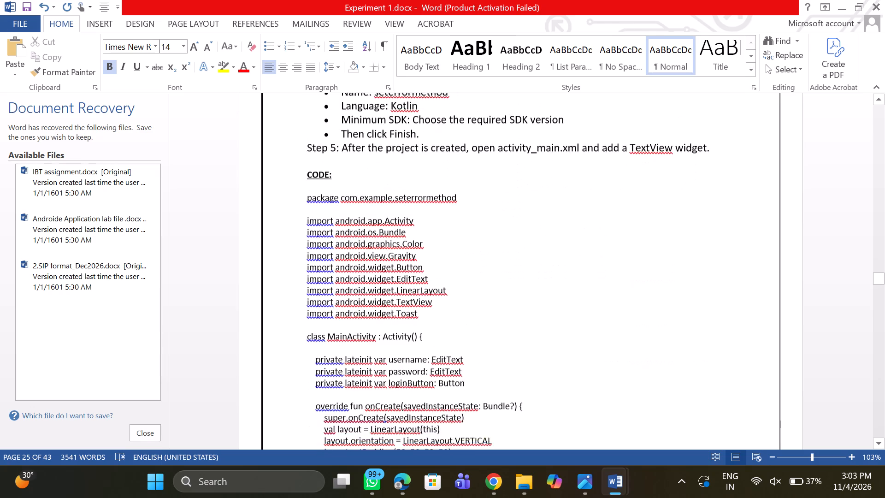
scroll(602, 285, up, 4)
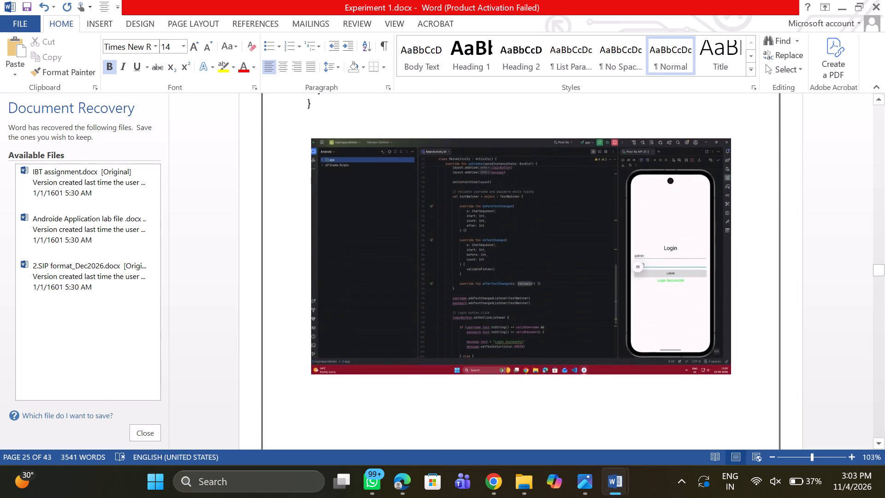
scroll(602, 285, up, 6)
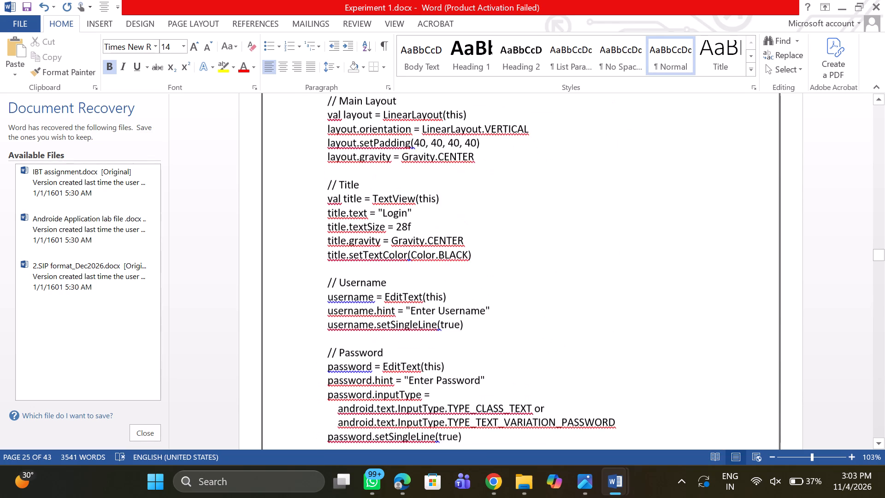
scroll(602, 285, up, 9)
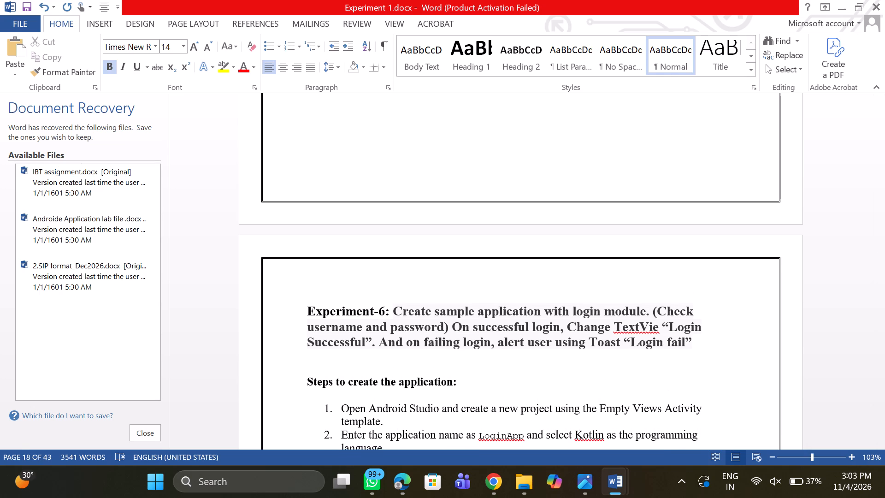
scroll(602, 285, down, 18)
scroll(602, 285, down, 3)
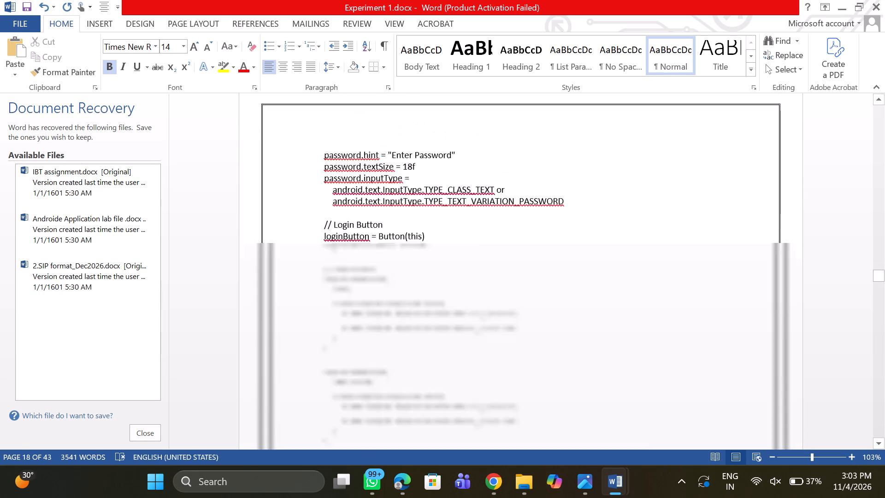
scroll(602, 285, down, 3)
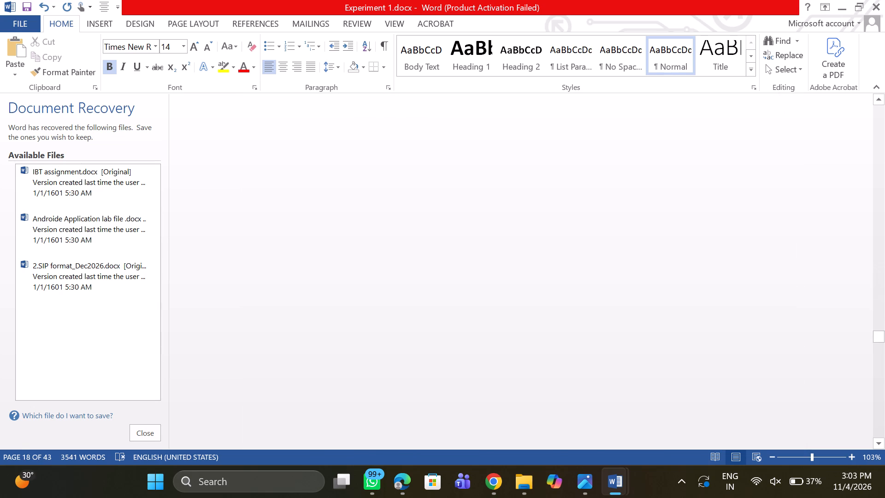
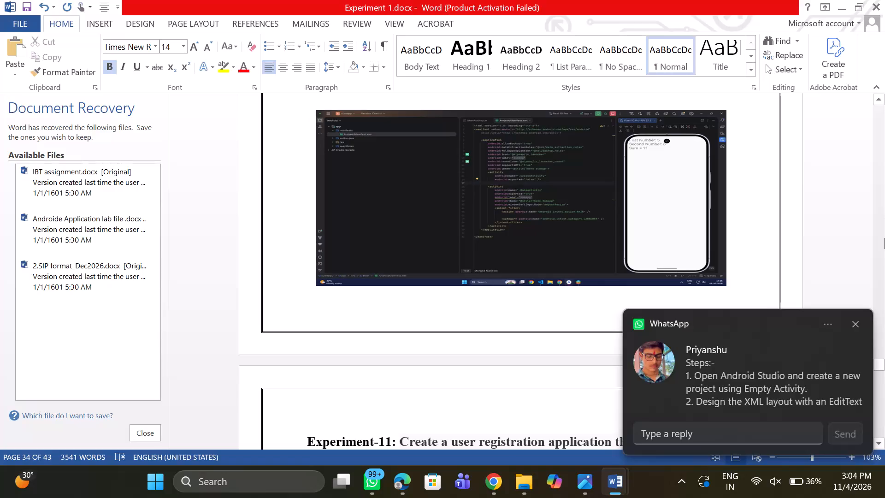
Switch to WhatsApp by opening the newly received message with the Android Studio experiment steps.
click(721, 382)
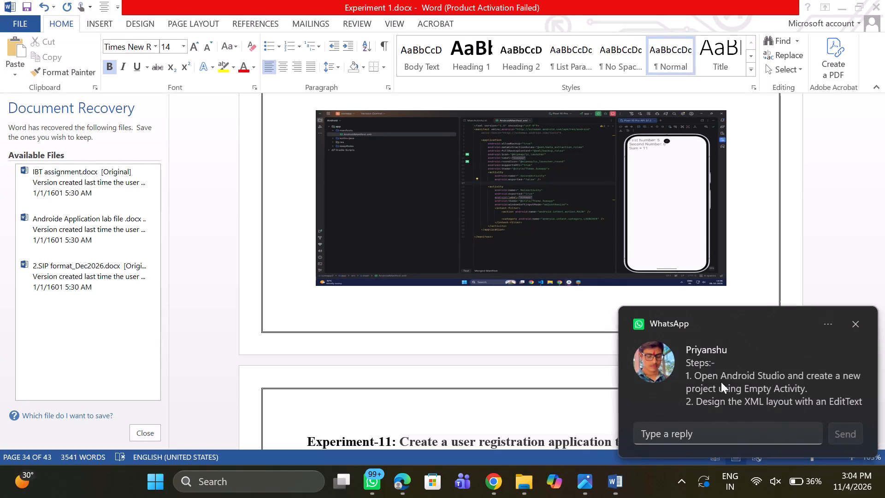
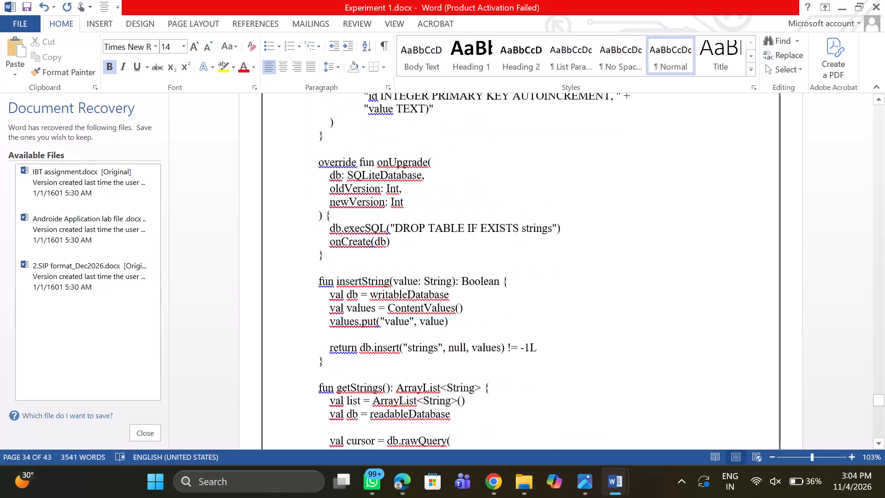
Examine Experiment-12's string database code from the DBHelper class through the button listeners.
scroll(541, 411, down, 11)
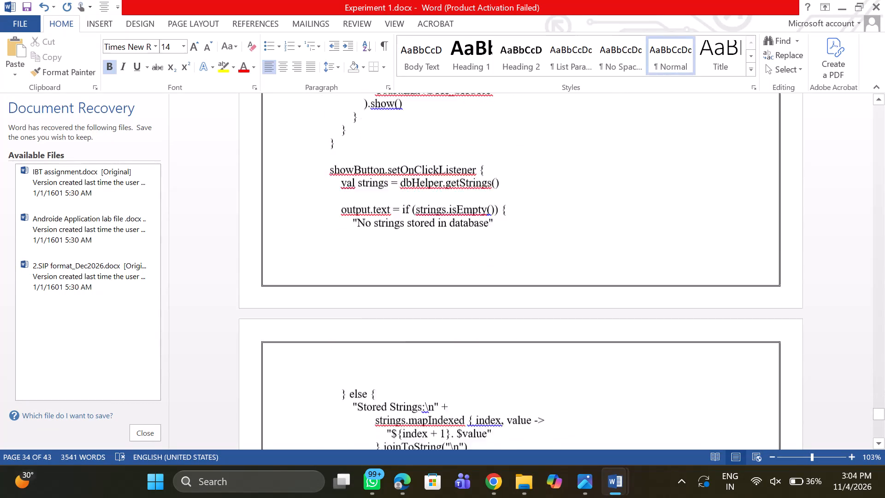
scroll(541, 411, down, 6)
scroll(541, 411, up, 5)
scroll(541, 411, down, 4)
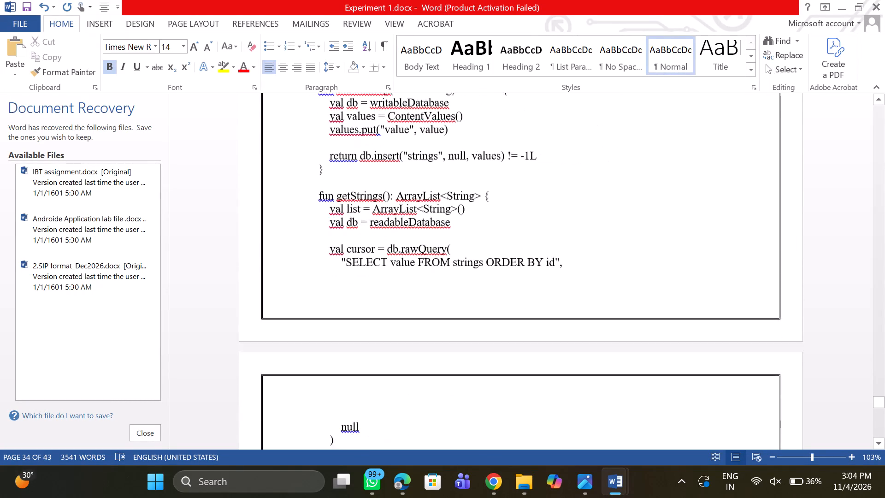
scroll(541, 411, down, 9)
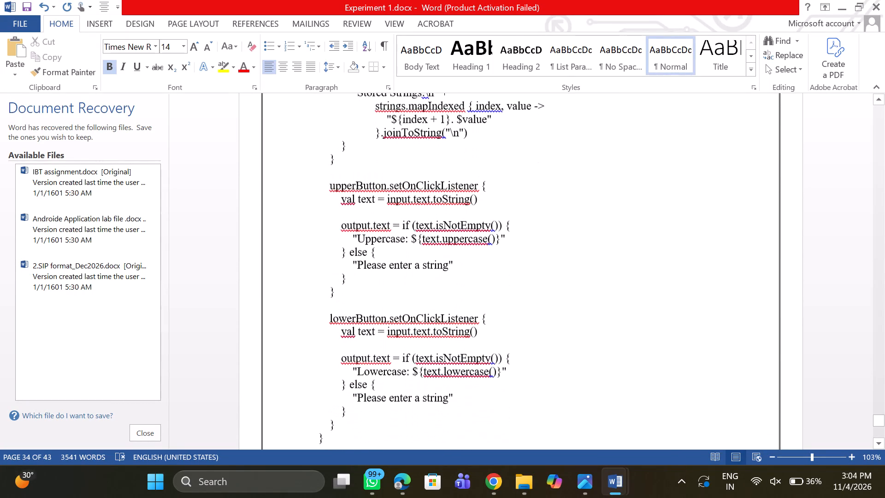
scroll(541, 411, down, 5)
Paste the copied seven-item "Steps:-" list between the Experiment-12 title and its code, leaving a blank line after the title.
scroll(541, 411, up, 8)
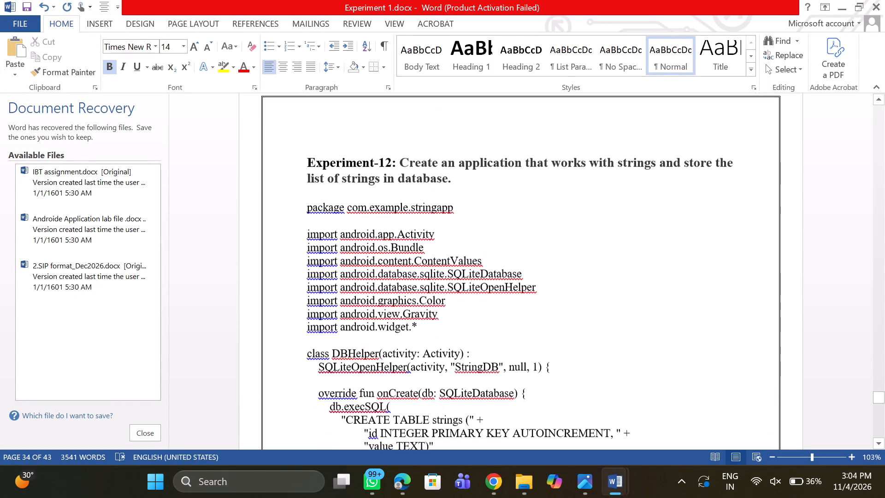
scroll(541, 411, up, 1)
drag(459, 305, 459, 237)
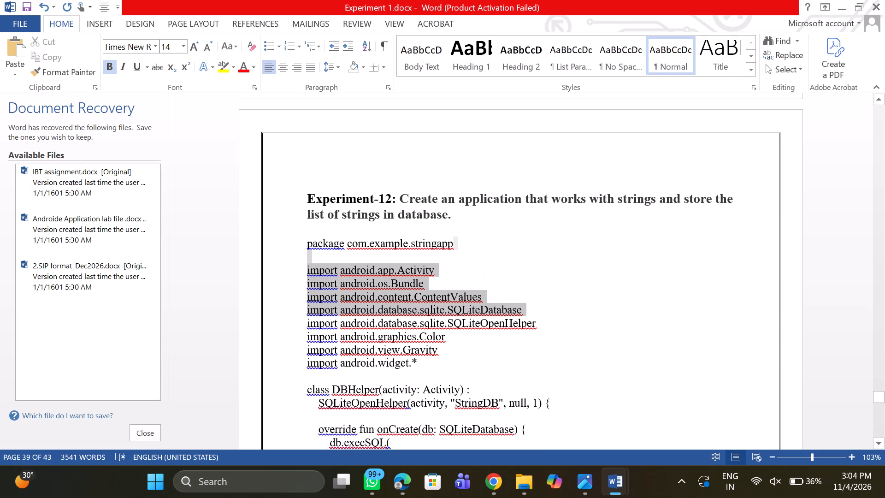
drag(459, 237, 460, 217)
click(460, 217)
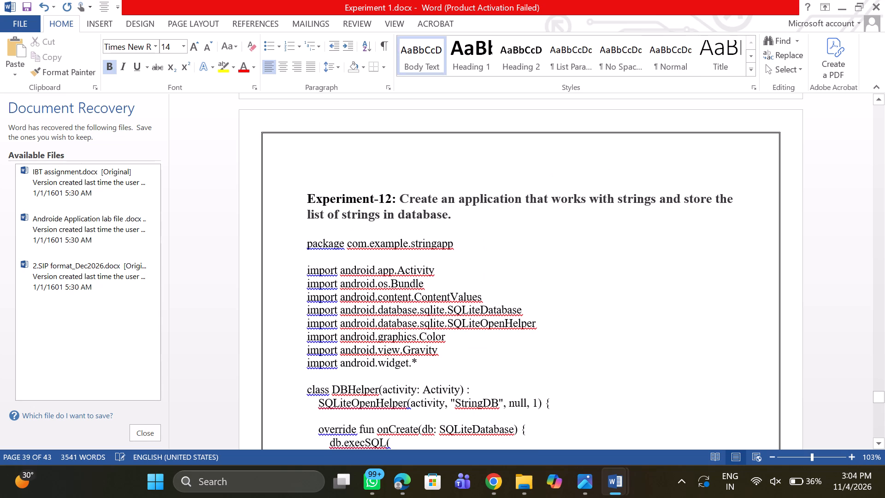
key(Return)
key(Return)
key(ctrl+v)
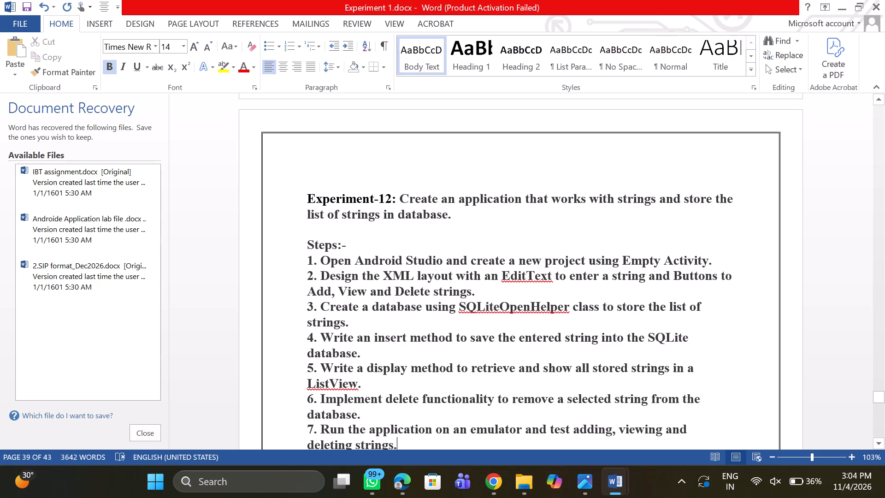
Select the Experiment-12 steps text from "Steps:-" through item 7.
drag(307, 241, 377, 300)
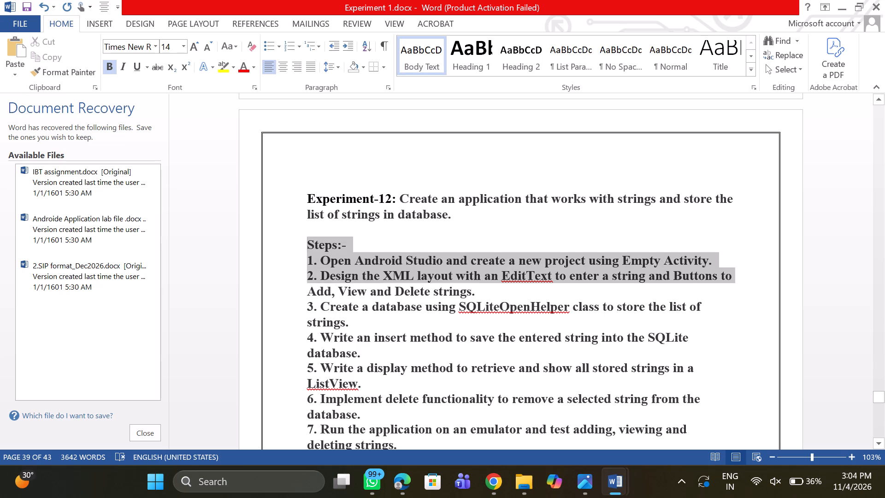
drag(377, 300, 439, 418)
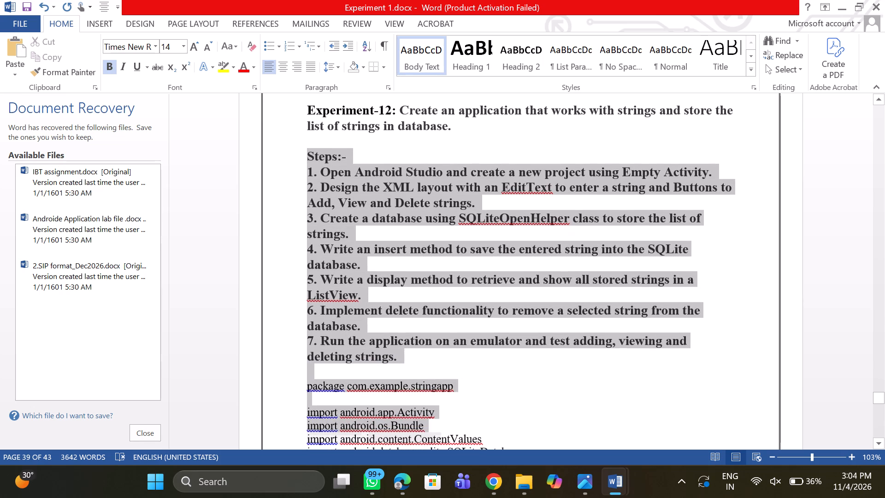
Format the Experiment-12 steps at size 12 without bold, and add a "Code:" label directly above the package line.
drag(439, 418, 428, 371)
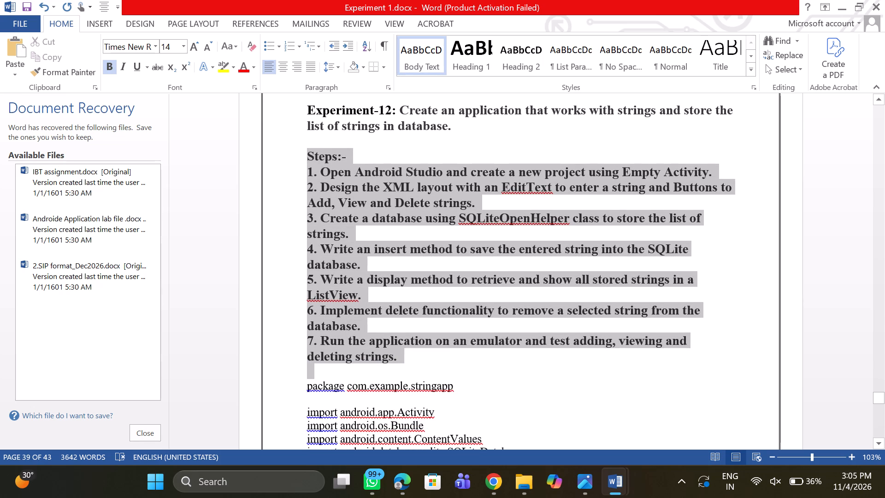
drag(428, 371, 428, 368)
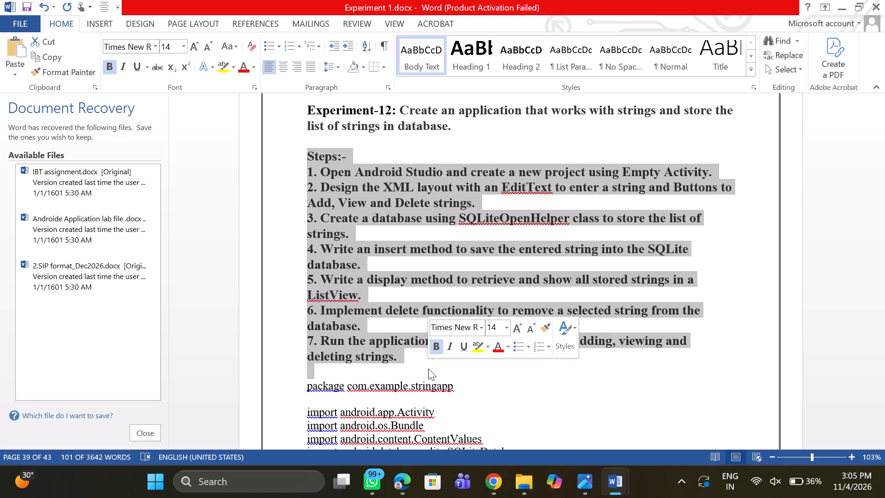
Remove bold from the Experiment-12 steps block, including its "Steps:-" heading, and set its font size to 12.
click(108, 68)
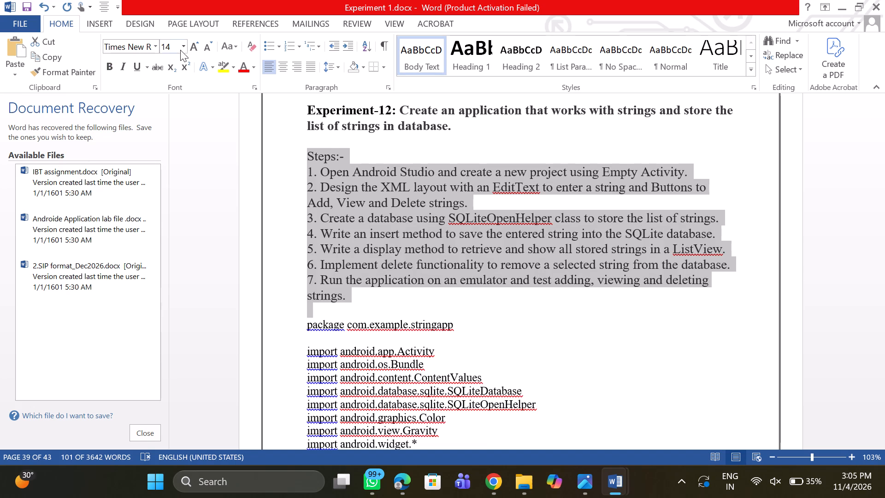
click(187, 43)
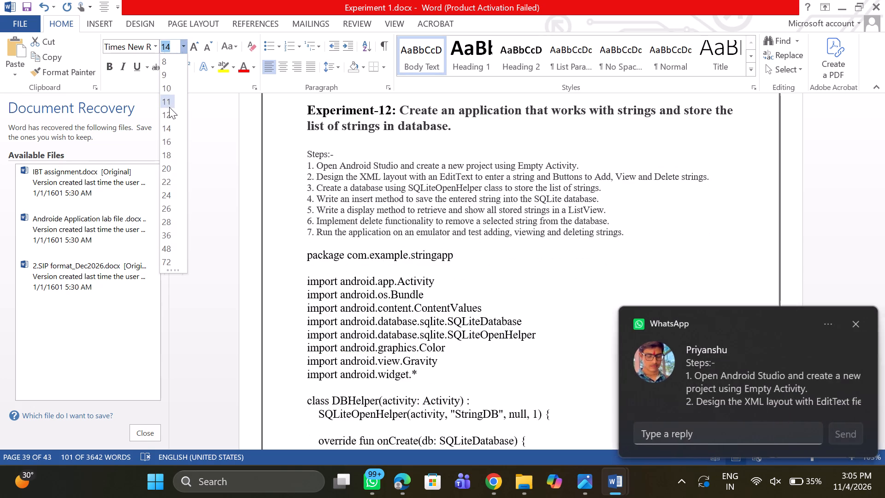
click(169, 114)
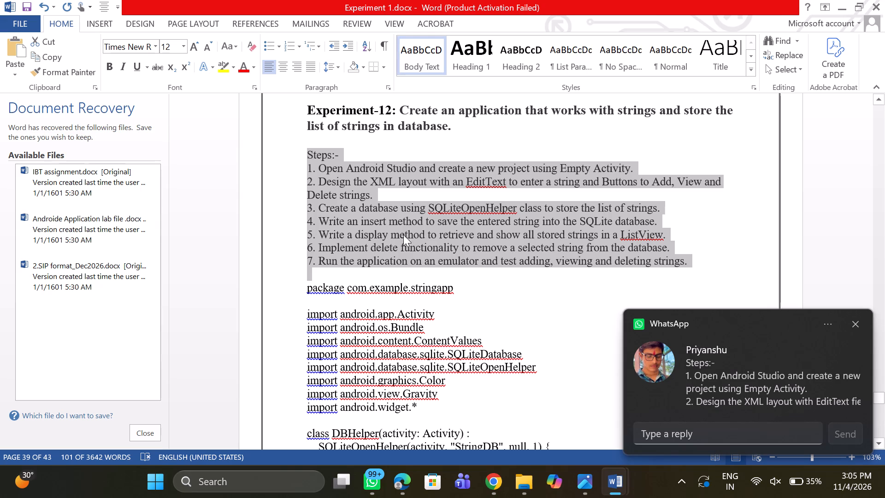
click(696, 207)
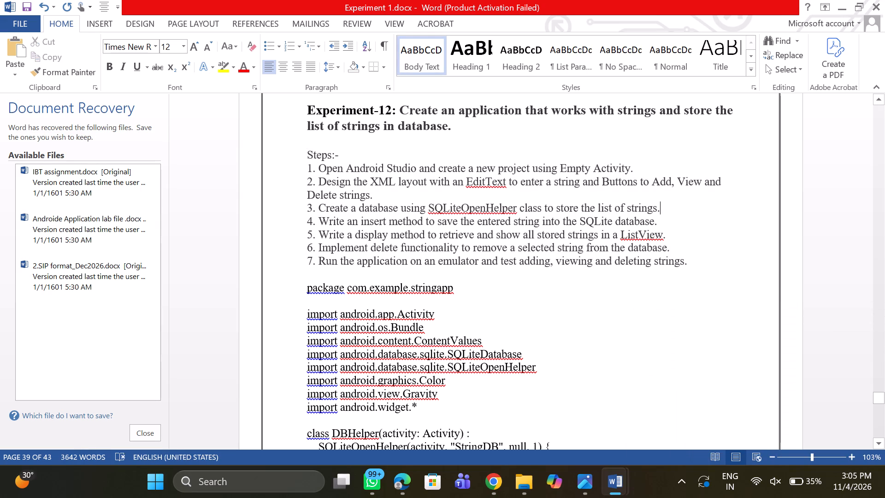
Add a "Code:" label on its own line directly above the package line of Experiment-12.
click(330, 279)
key(Return)
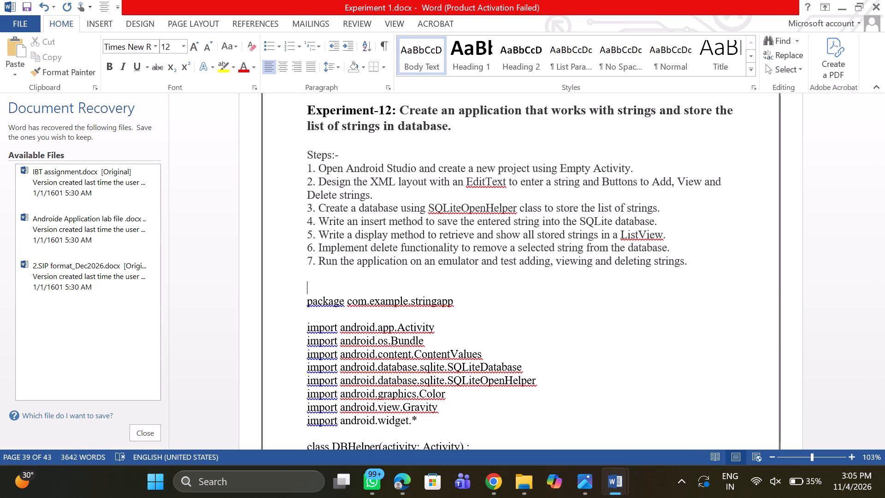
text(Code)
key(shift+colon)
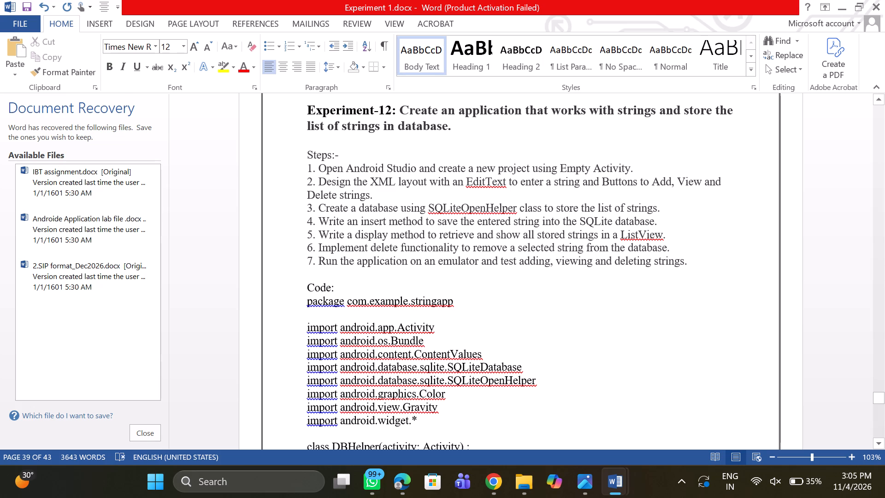
Make the "Code:" label above Experiment-12's package line bold.
drag(340, 290, 299, 288)
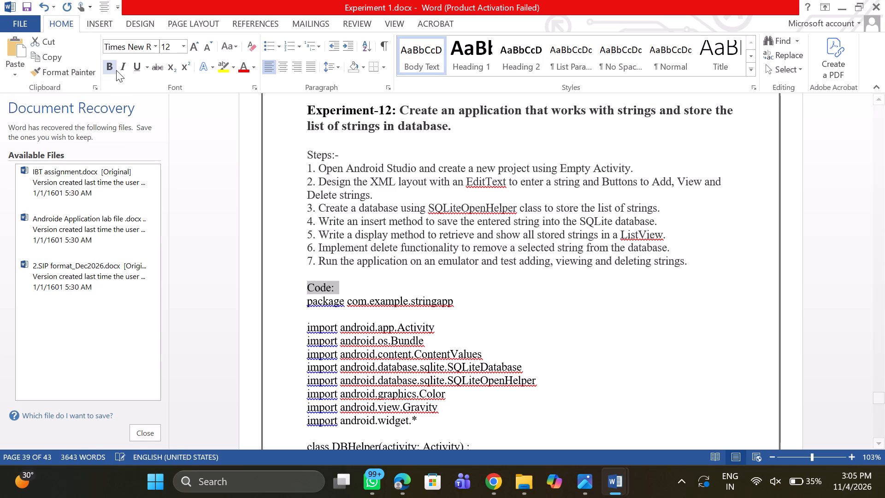
click(109, 67)
click(351, 276)
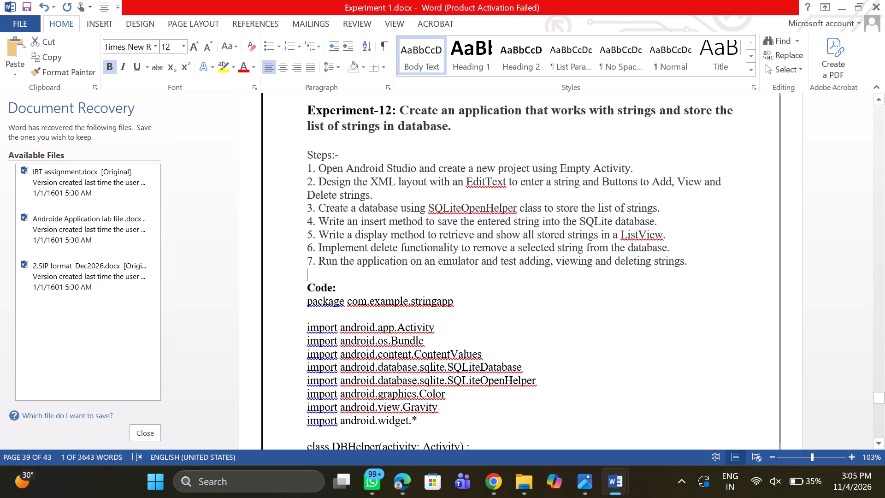
Review the output screenshot of the experiment preceding Experiment-12.
scroll(351, 276, up, 3)
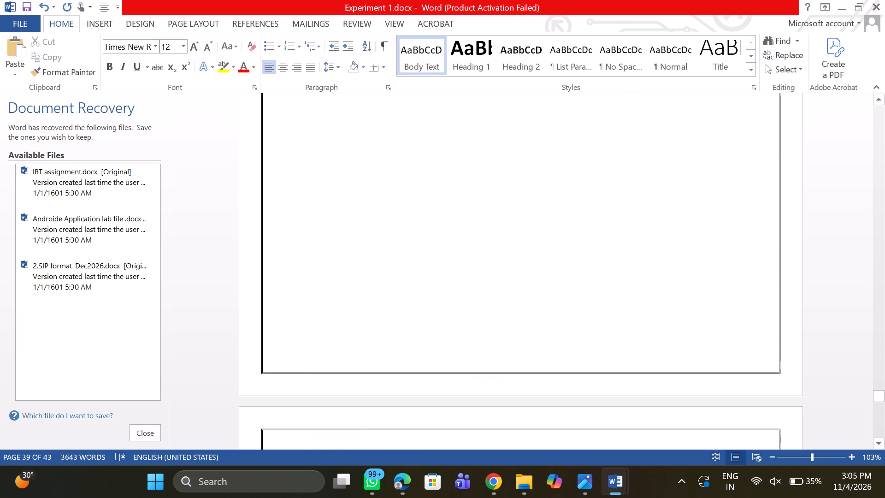
scroll(351, 276, up, 1)
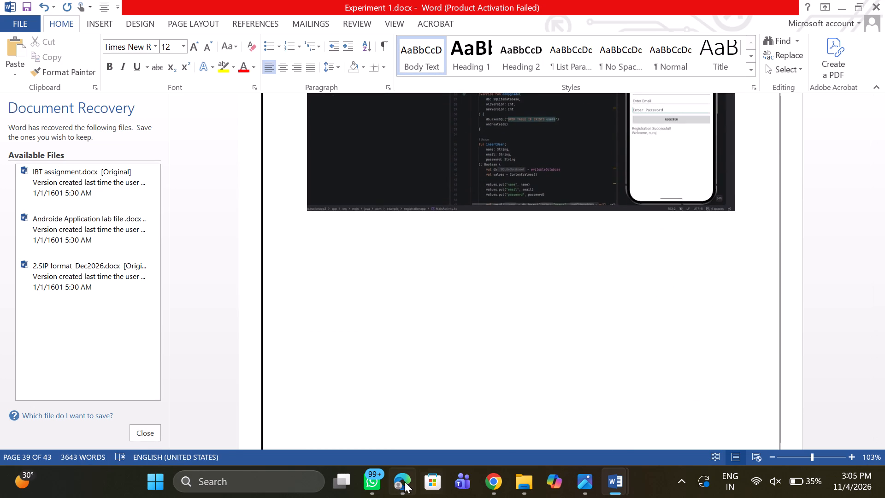
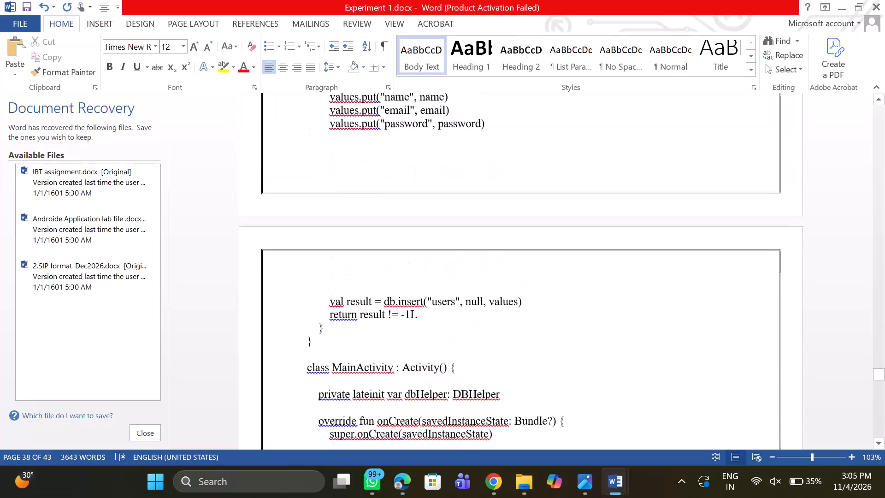
Review the Experiment-11 title and its registration app code through the database helper's insertUser function.
scroll(507, 241, up, 2)
scroll(507, 241, down, 1)
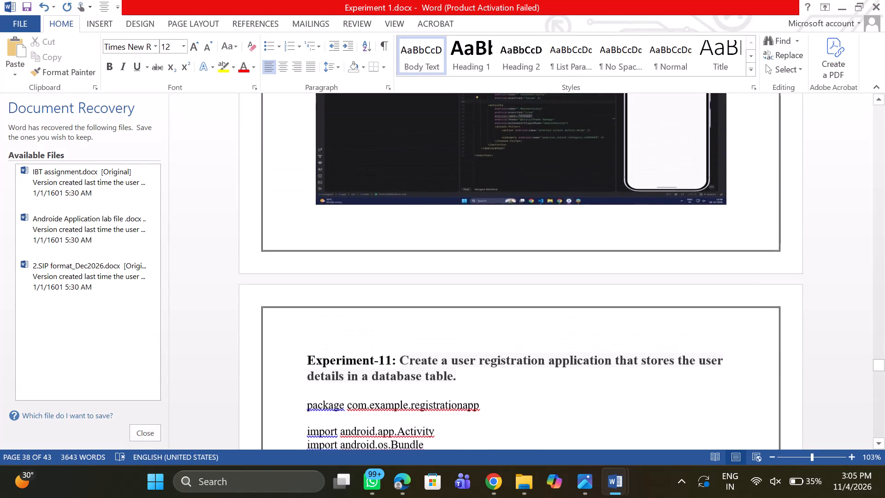
scroll(507, 241, down, 2)
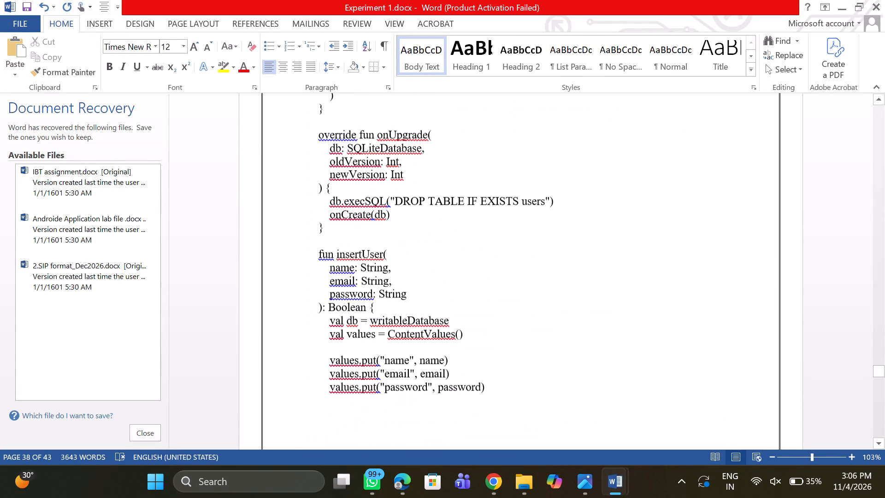
scroll(507, 241, down, 2)
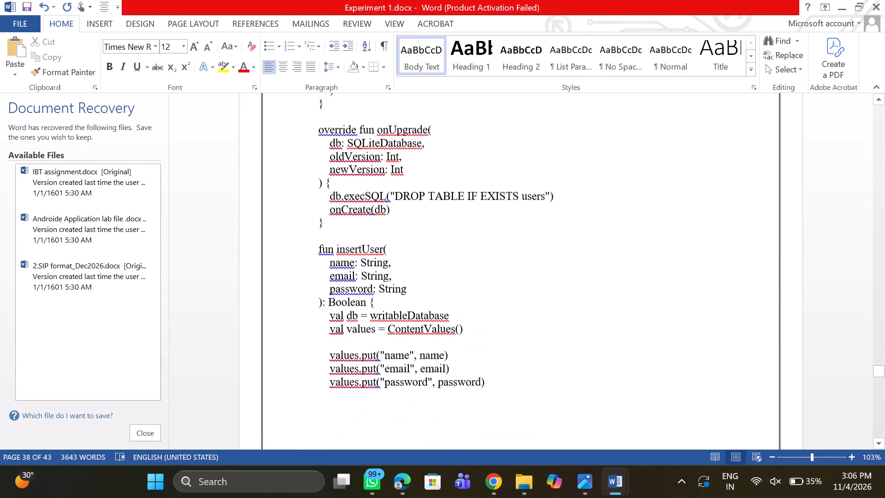
scroll(507, 241, down, 1)
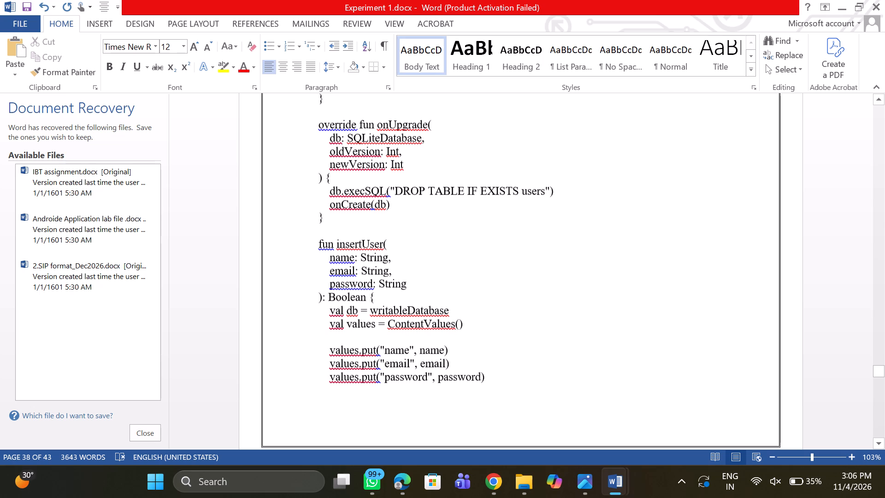
scroll(507, 241, down, 1)
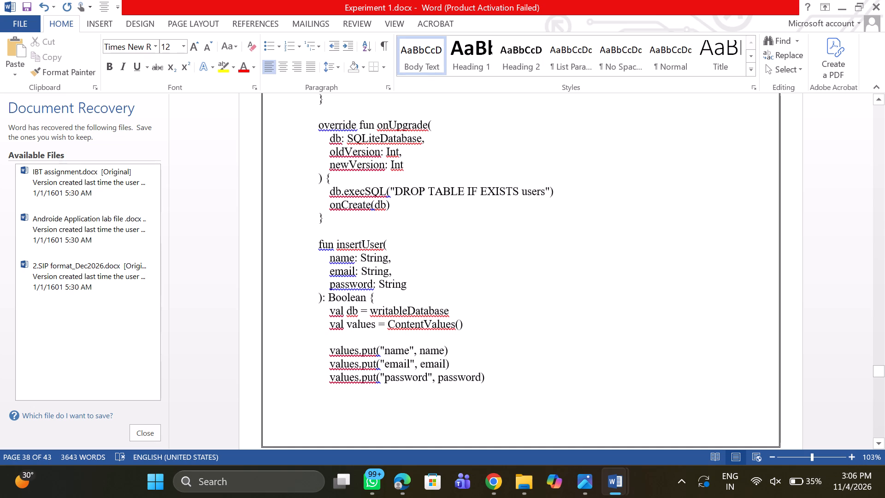
scroll(507, 241, down, 1)
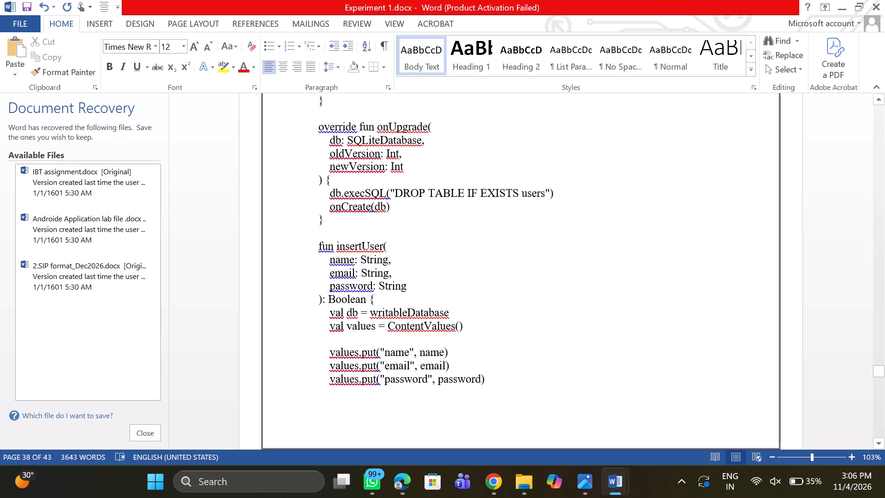
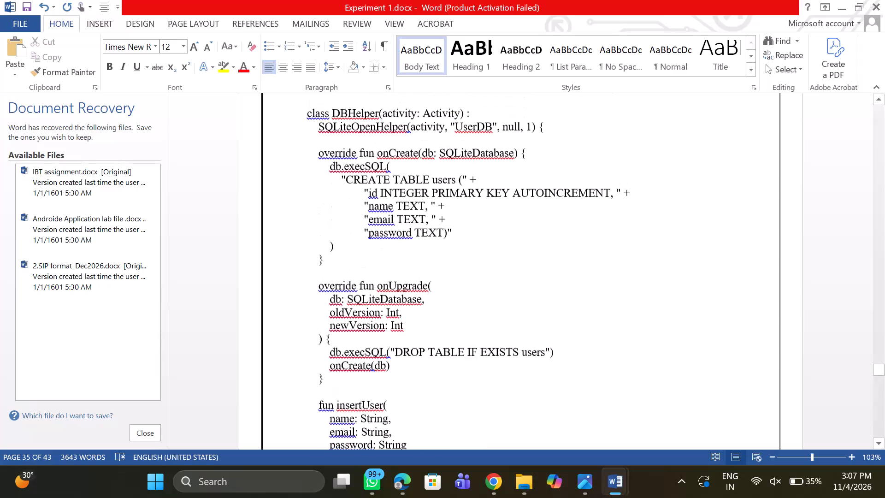
Review the pages around Experiment-11, from the second-screen registration section through the output screenshots and the later DBHelper and MainActivity code.
scroll(507, 241, up, 4)
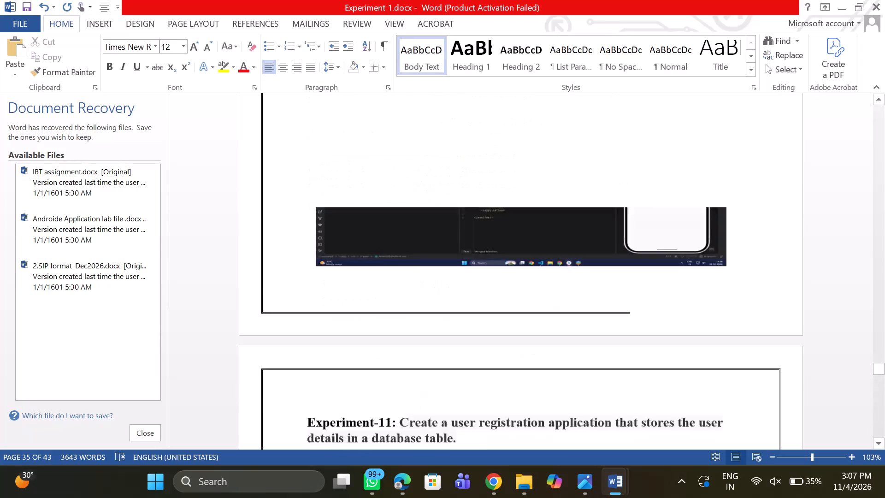
scroll(507, 241, up, 1)
scroll(507, 241, down, 2)
scroll(556, 76, down, 2)
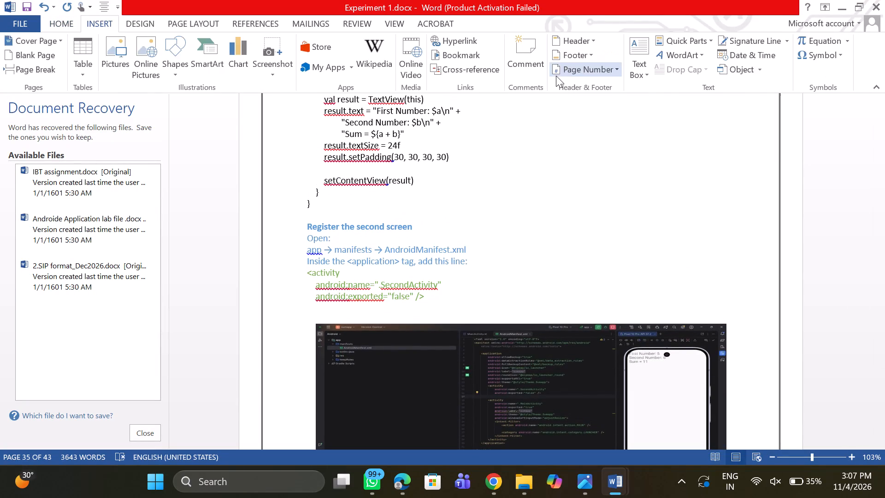
scroll(556, 76, down, 1)
scroll(558, 284, down, 17)
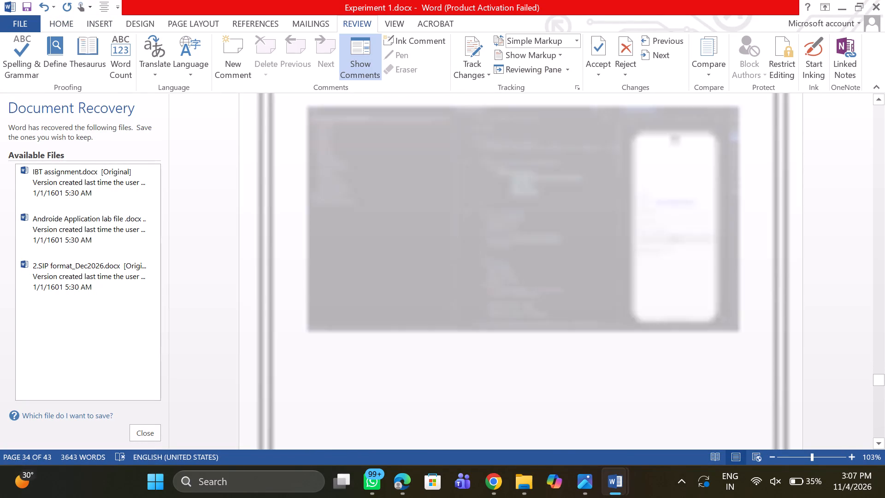
scroll(558, 284, down, 5)
scroll(558, 284, up, 20)
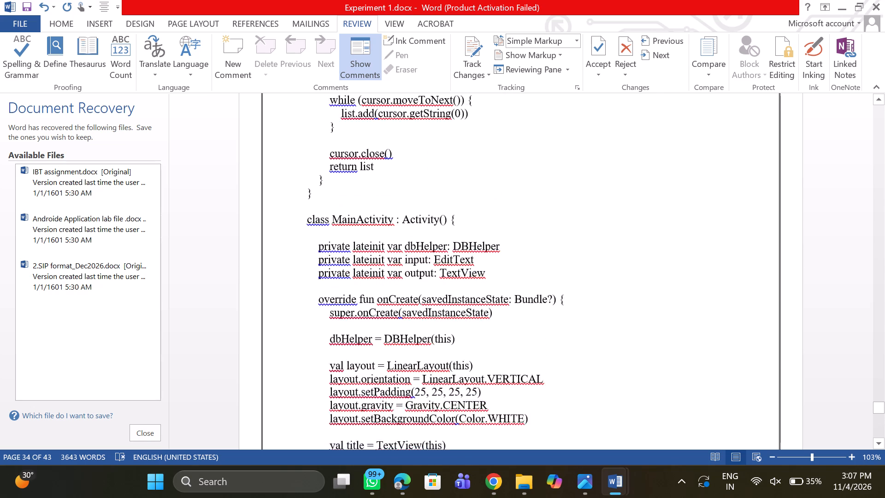
Check the preceding ScrollView output and the two-number sum app's code and screenshot, up to the Experiment-11 title and its imports.
scroll(558, 284, up, 6)
scroll(558, 284, down, 1)
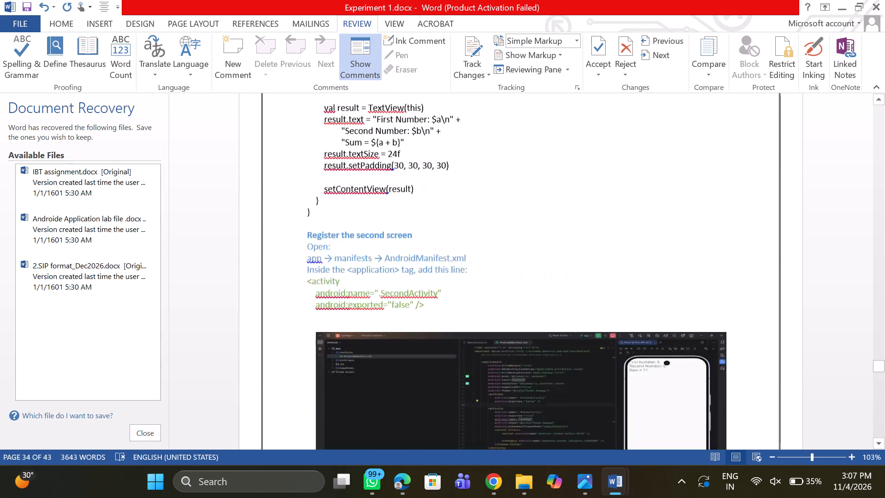
scroll(558, 284, down, 1)
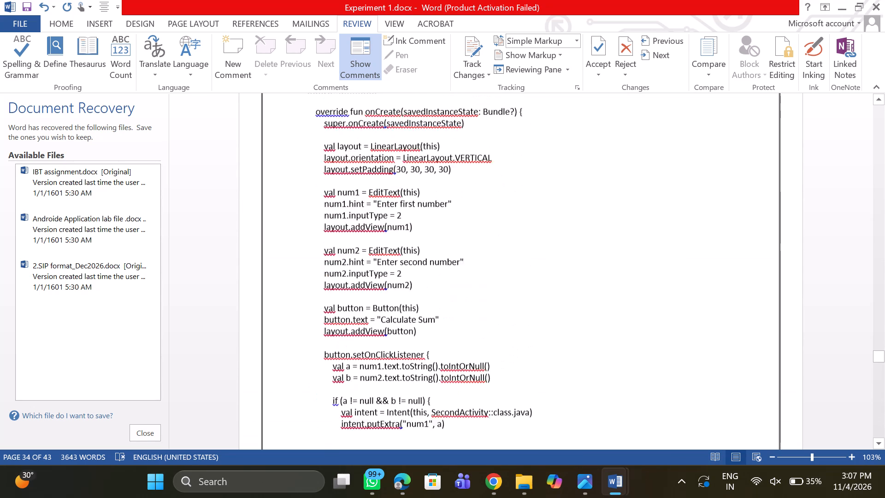
scroll(558, 284, down, 1)
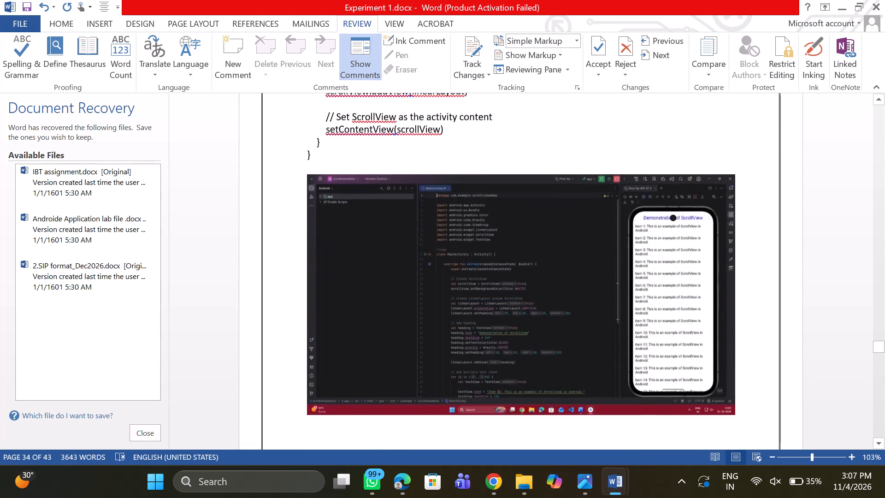
scroll(558, 284, down, 3)
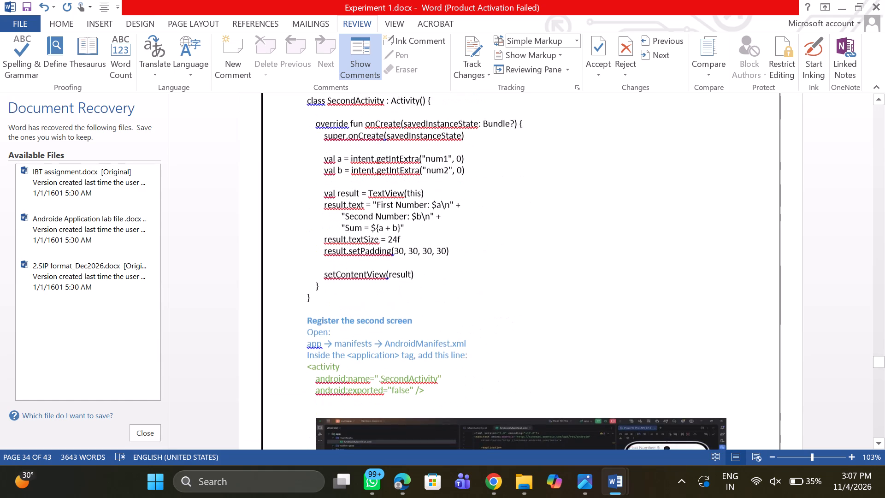
scroll(558, 284, down, 7)
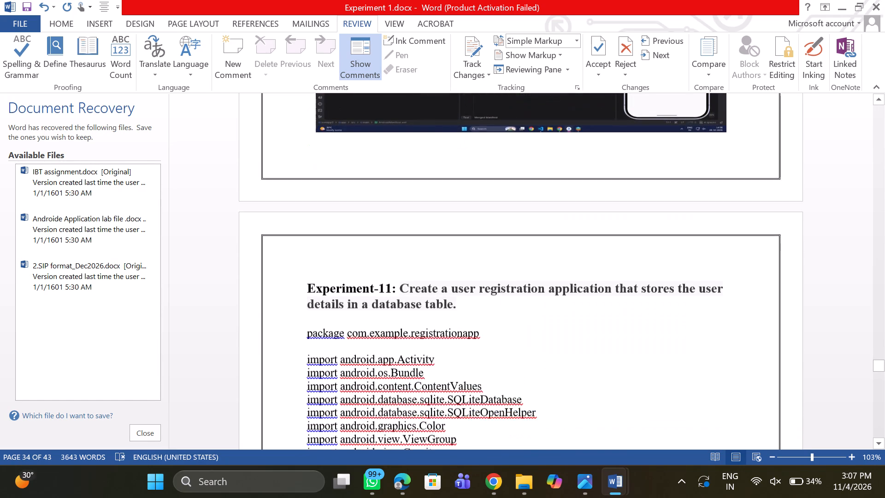
scroll(558, 284, down, 2)
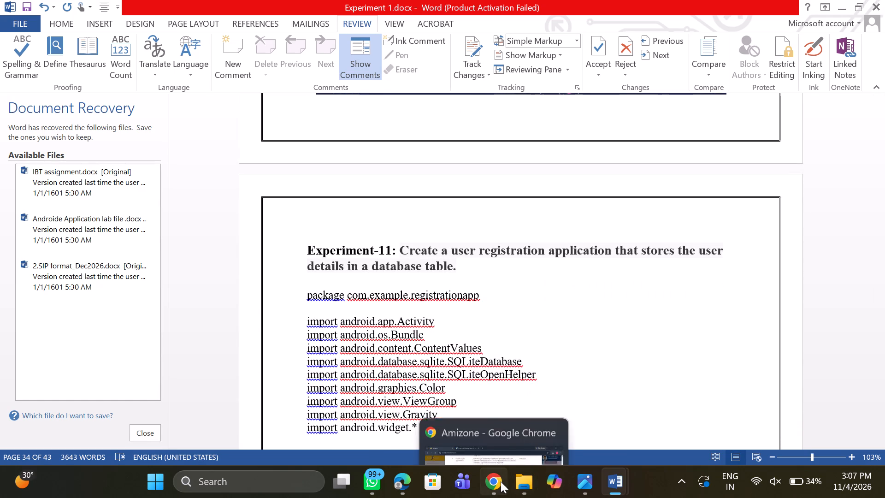
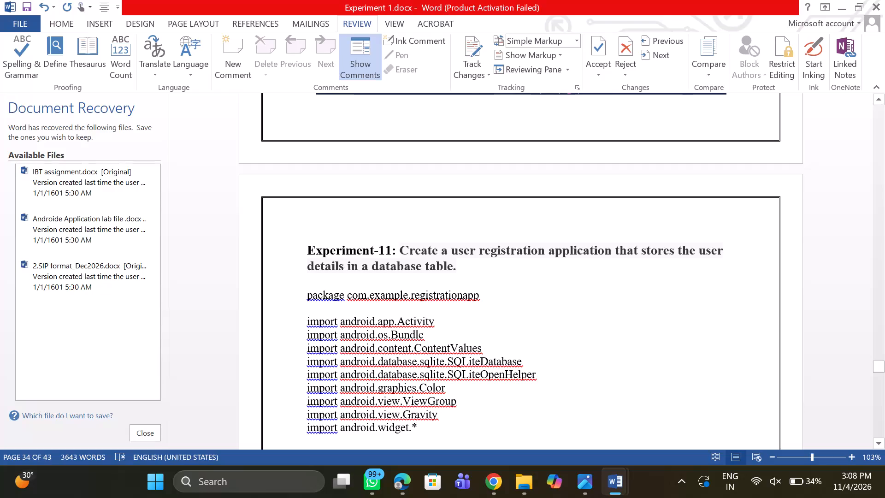
Paste the copied seven-point Steps section below the Experiment-11 title, above the package com.example.registrationapp line.
click(462, 269)
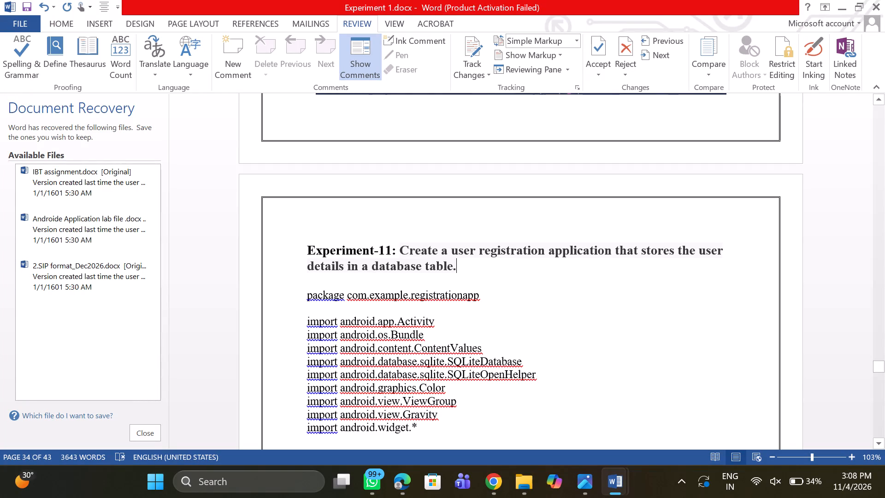
key(Return)
key(Return)
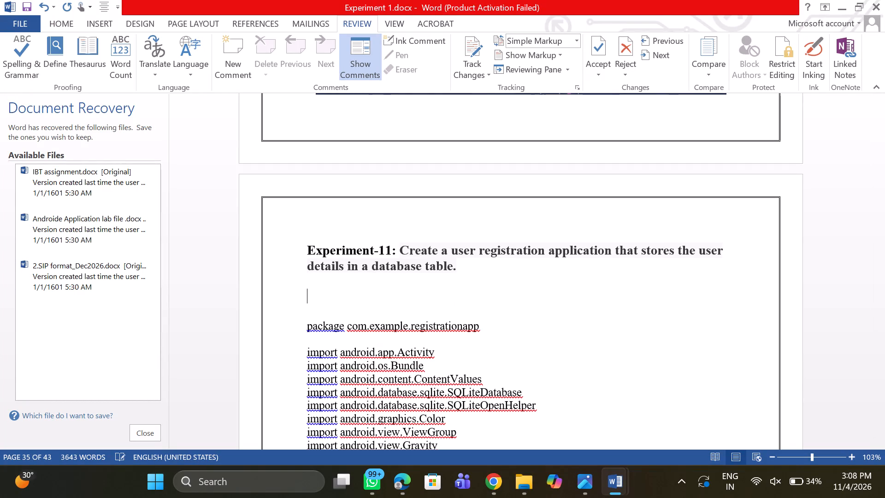
key(ctrl+v)
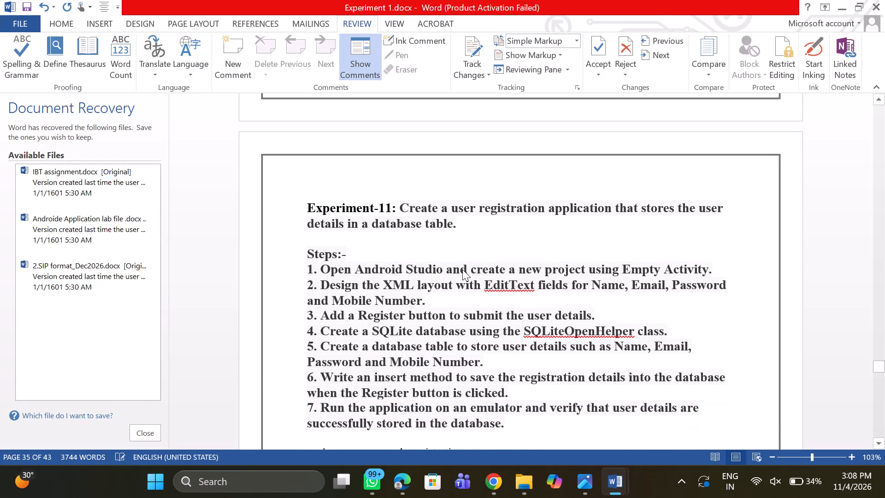
Remove the bold from the Experiment-11 Steps heading and its seven points and make their text one font size smaller.
drag(307, 243, 536, 426)
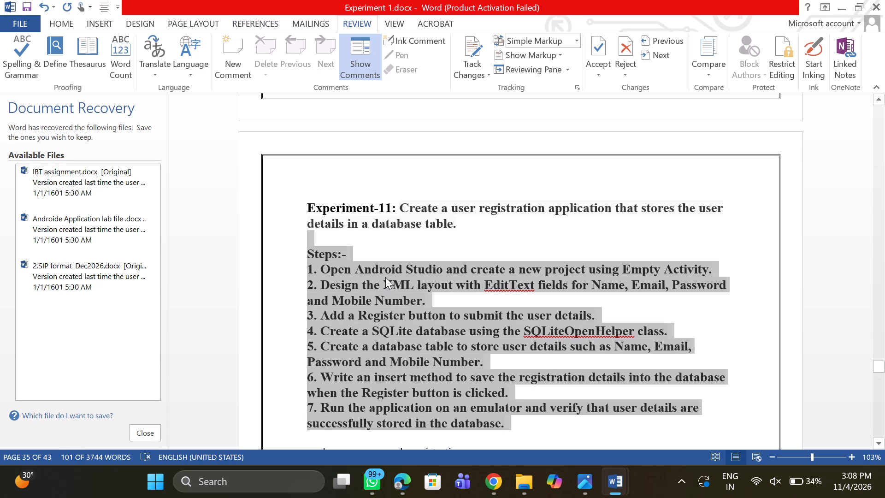
key(ctrl+b)
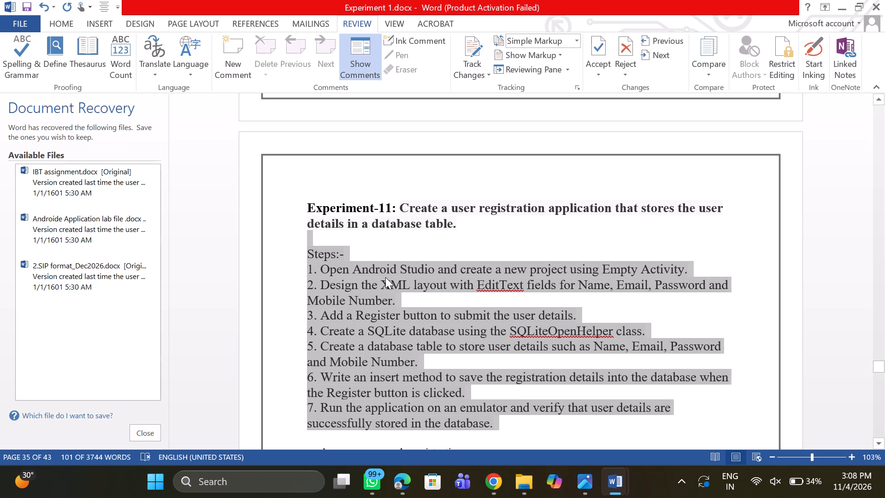
key(ctrl+shift+comma)
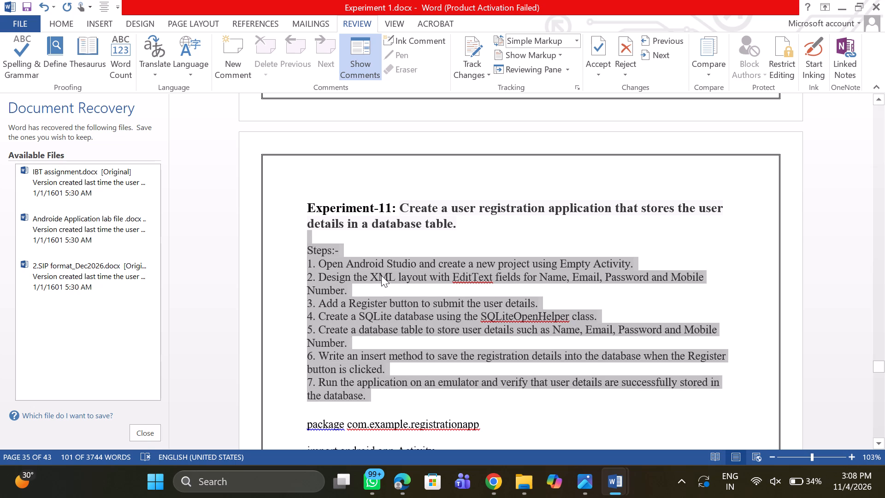
click(522, 421)
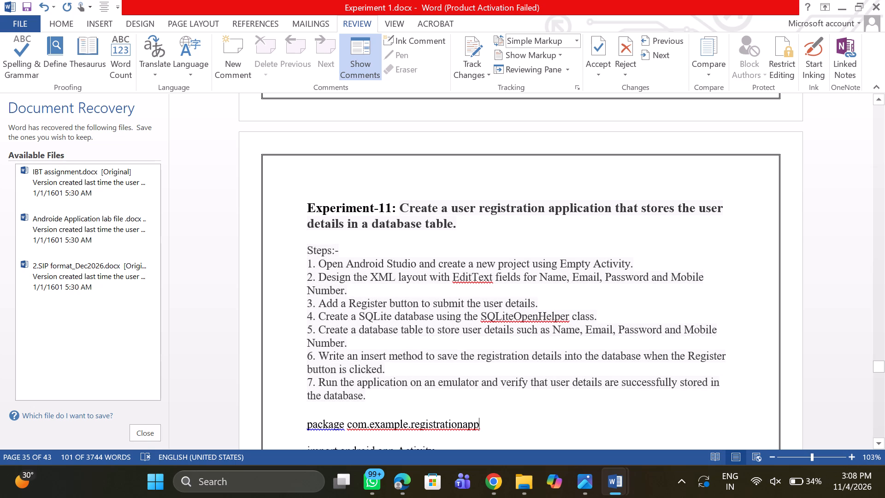
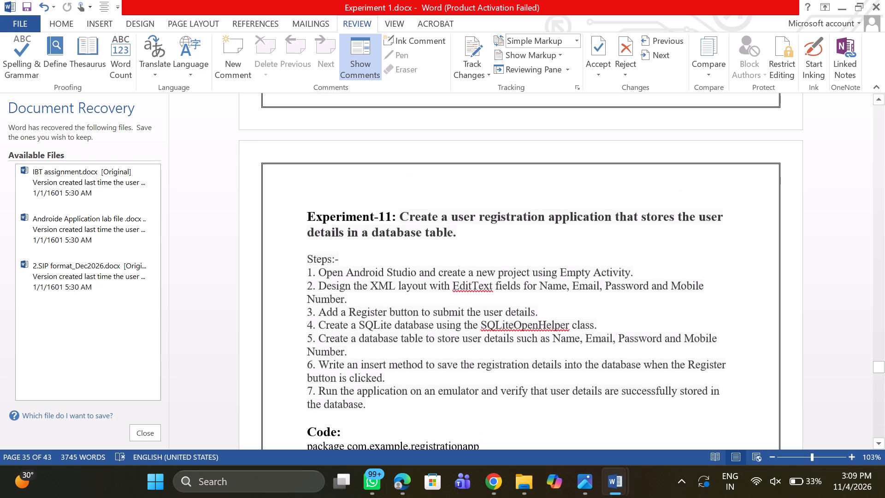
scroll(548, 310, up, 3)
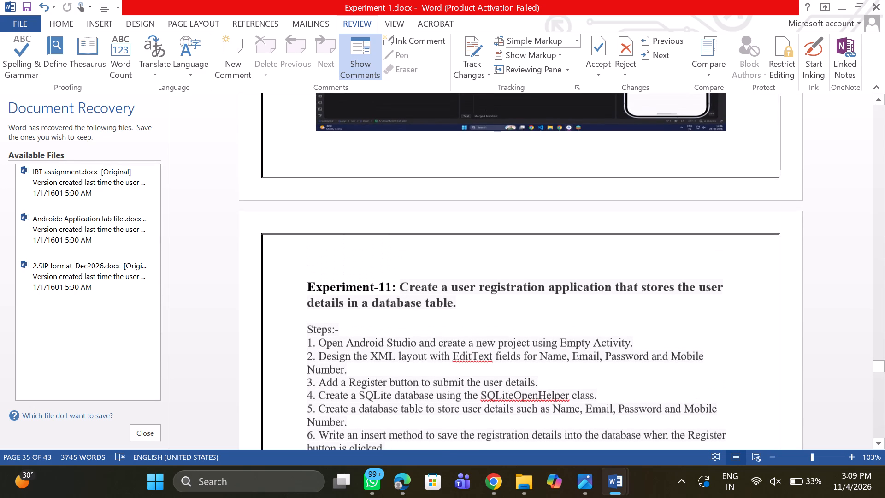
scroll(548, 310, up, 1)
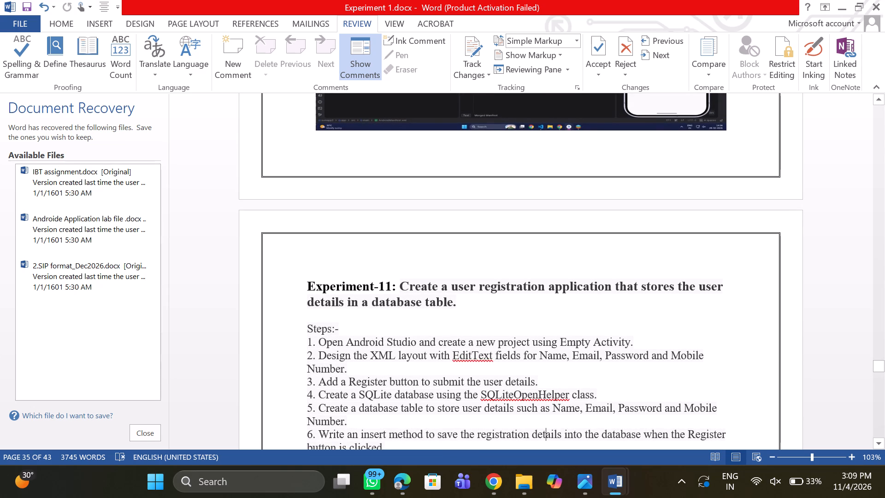
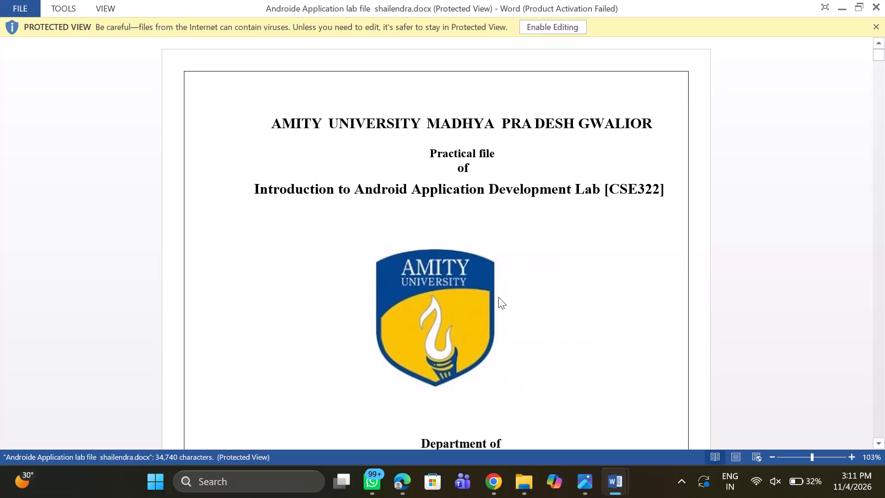
Copy the whole experiment list table, from the S.no header row through experiment 12, in the protected reference lab file.
scroll(525, 293, down, 14)
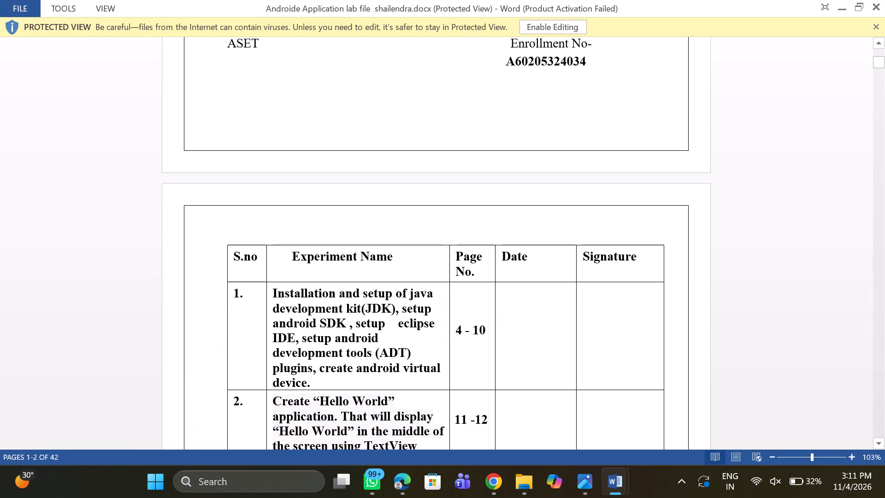
drag(221, 227, 436, 338)
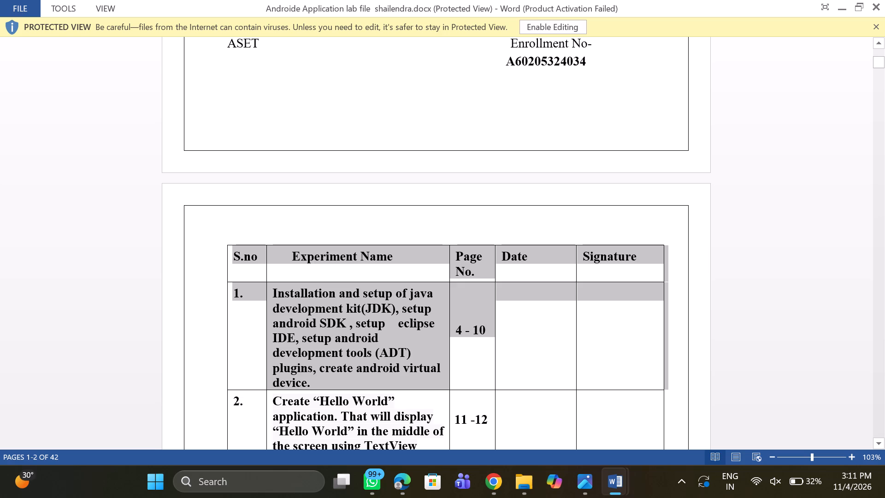
drag(436, 338, 496, 361)
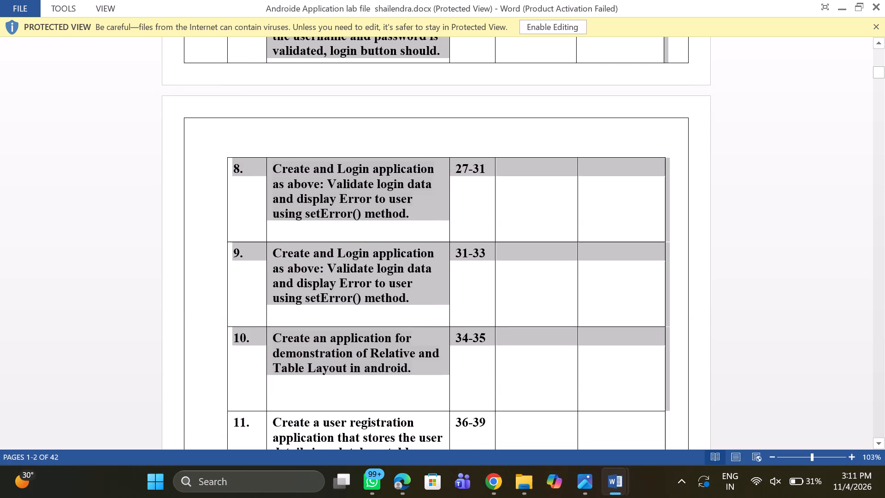
drag(496, 361, 524, 397)
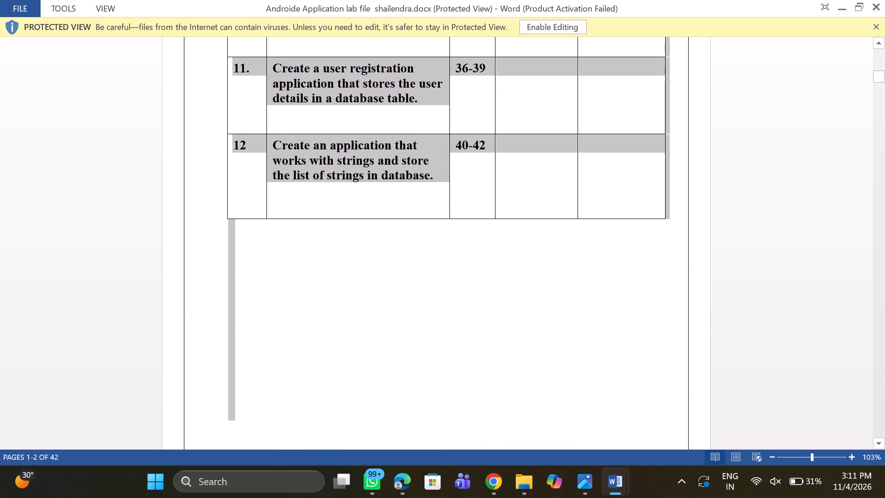
drag(524, 397, 470, 214)
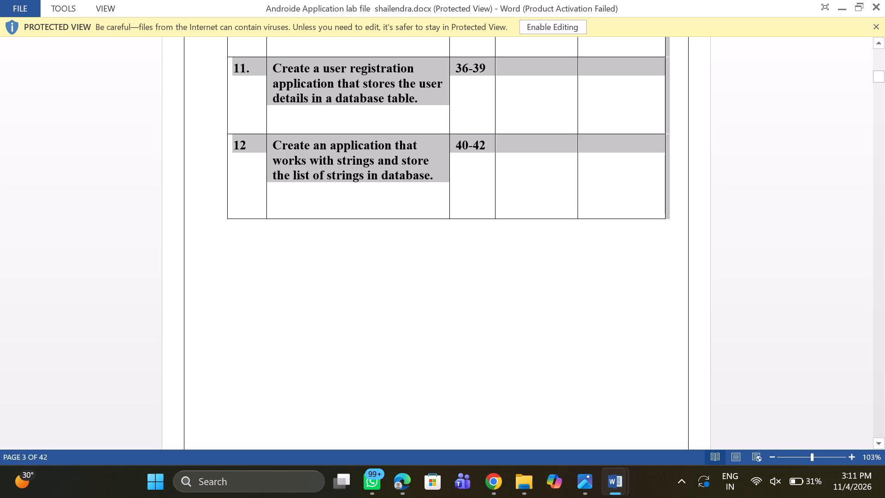
key(ctrl+c)
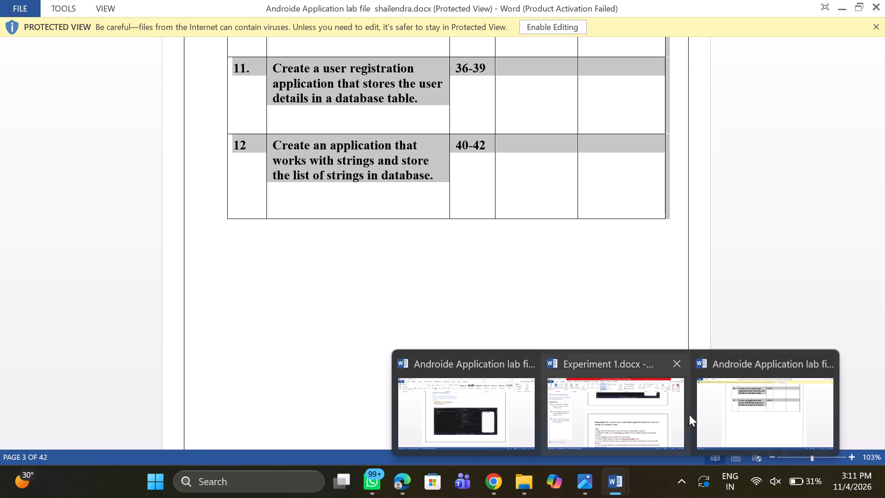
Switch to Experiment 1.docx and paste the copied table on the blank line above the Experiment 1 title, after the cover page.
click(648, 407)
scroll(544, 297, up, 8)
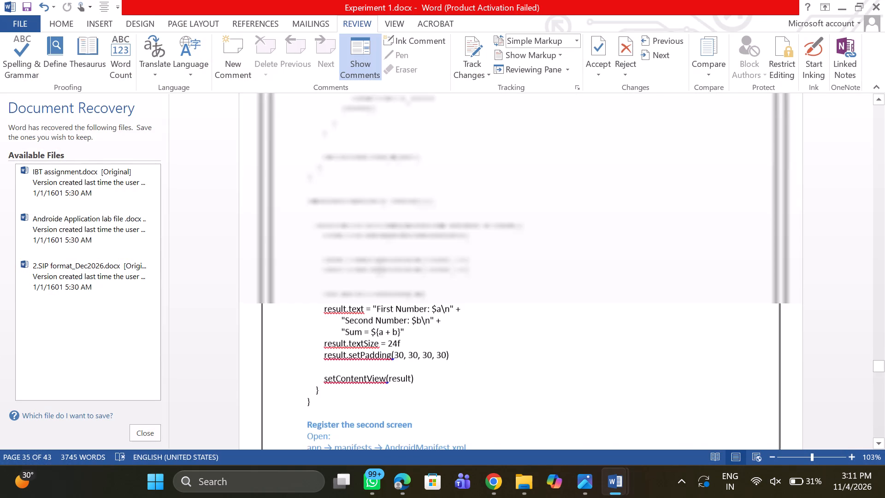
scroll(544, 297, up, 20)
scroll(544, 297, up, 20)
scroll(544, 297, up, 3)
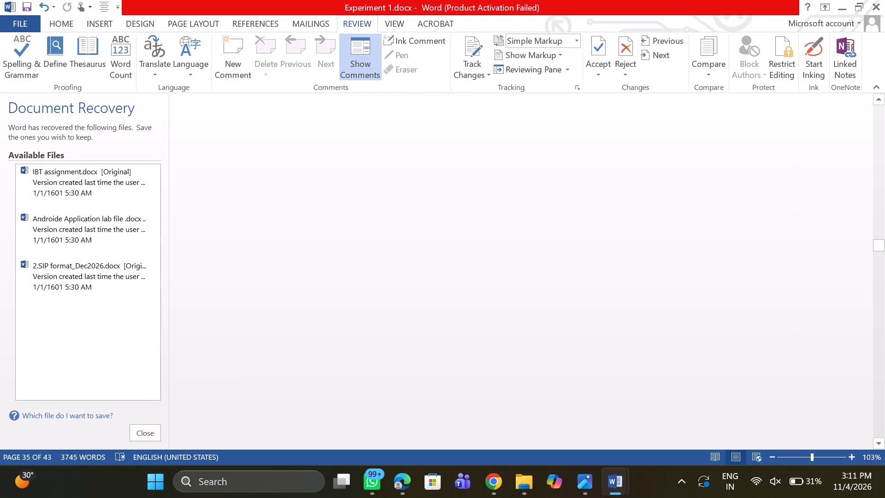
scroll(544, 297, up, 20)
scroll(544, 297, up, 14)
scroll(544, 297, up, 12)
scroll(407, 307, down, 4)
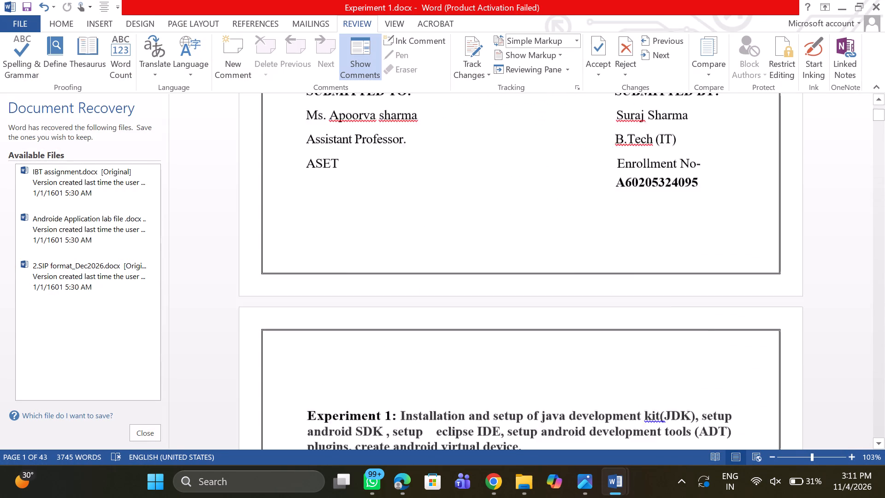
scroll(407, 307, down, 4)
click(321, 249)
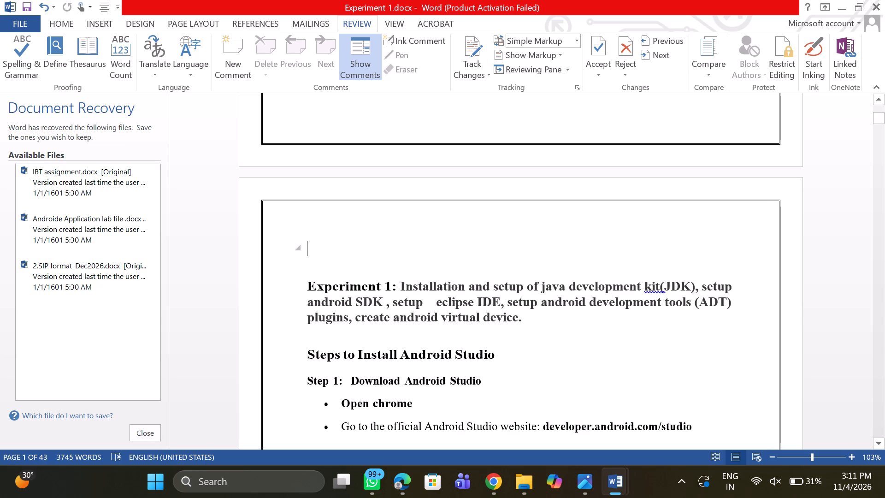
key(ctrl+v)
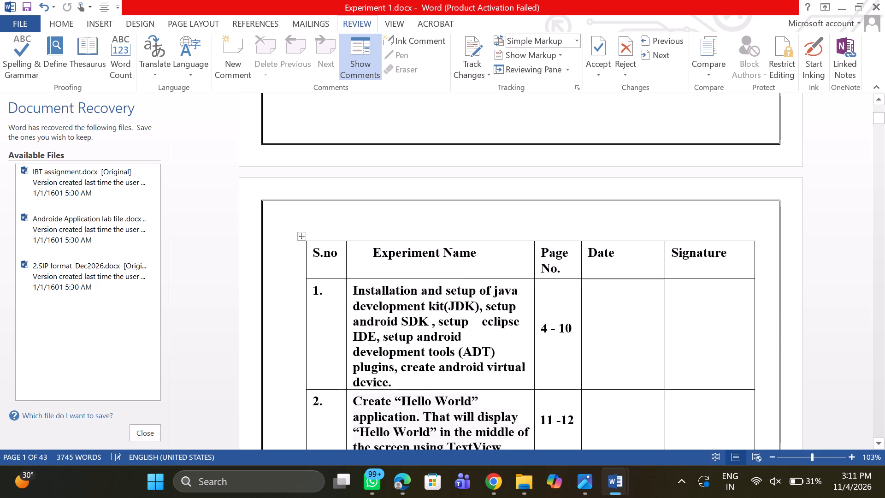
Add a centred heading "INDEX" on its own line directly above the pasted experiment table.
scroll(321, 249, up, 6)
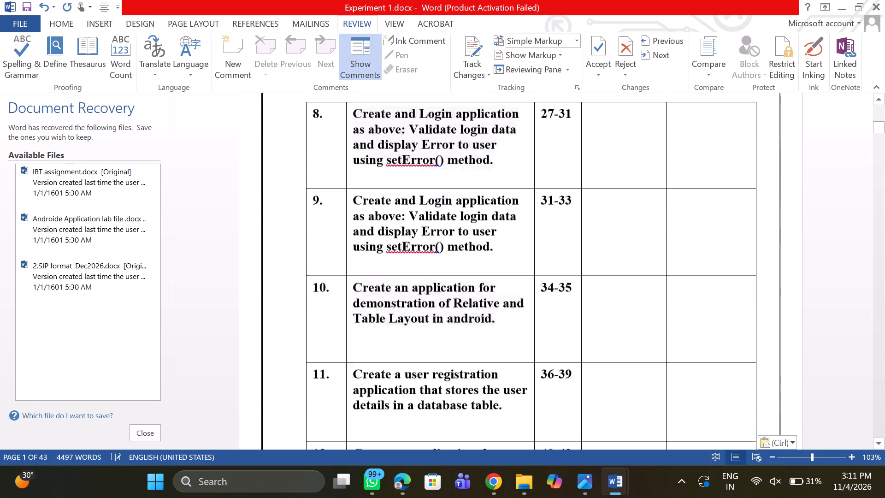
scroll(321, 249, up, 8)
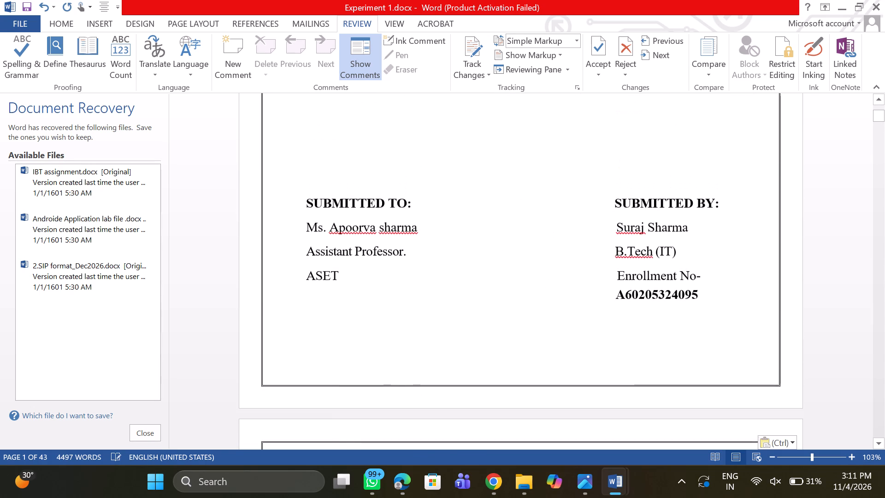
scroll(321, 249, down, 3)
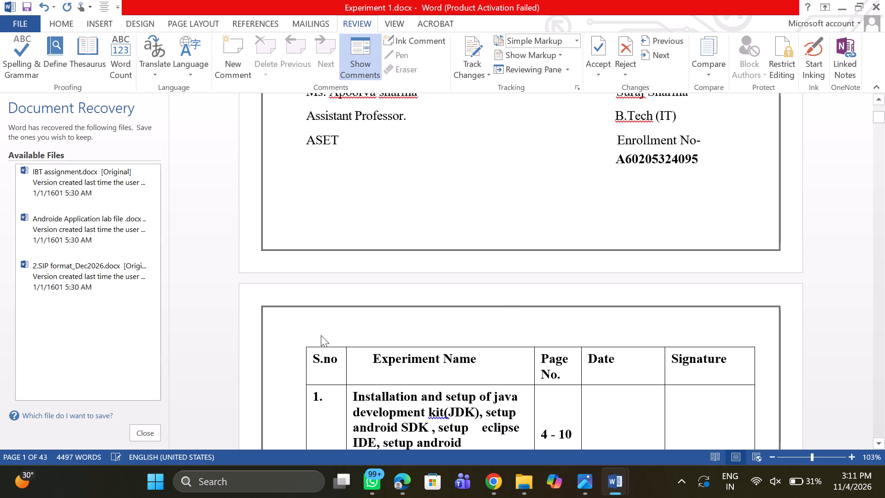
click(321, 335)
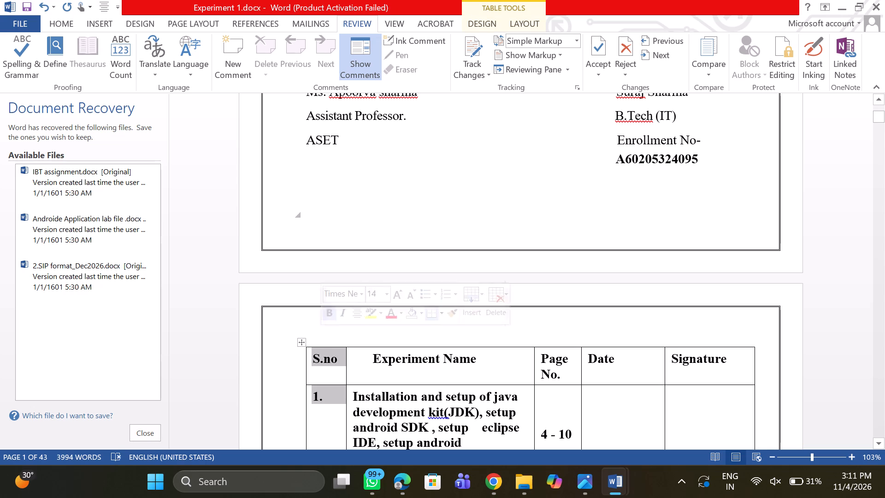
click(334, 210)
key(Return)
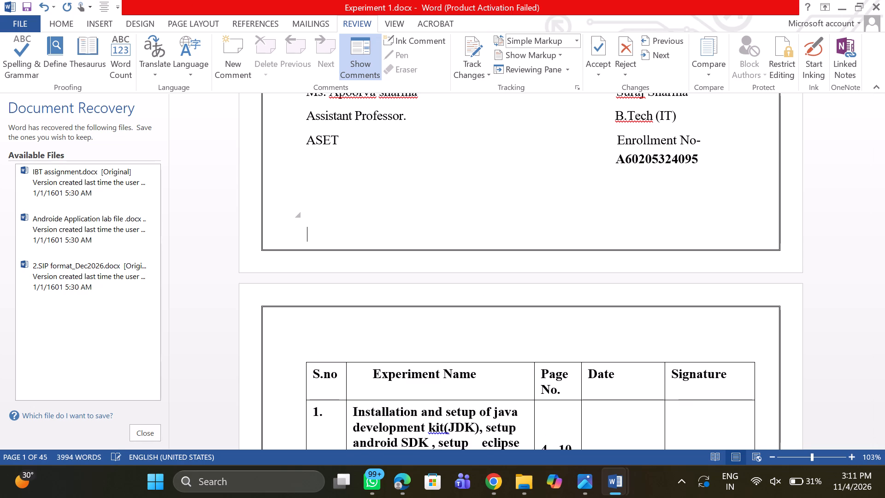
key(Return)
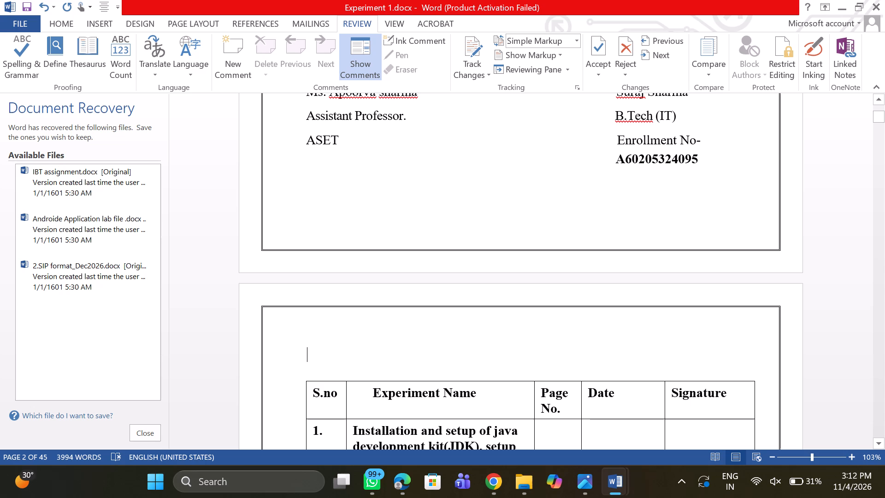
key(ctrl+e)
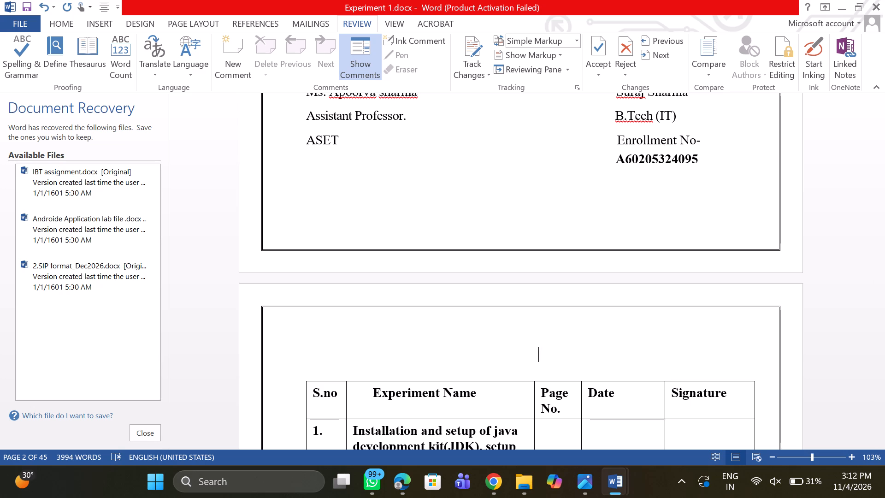
key(shift+i)
text(NDEX)
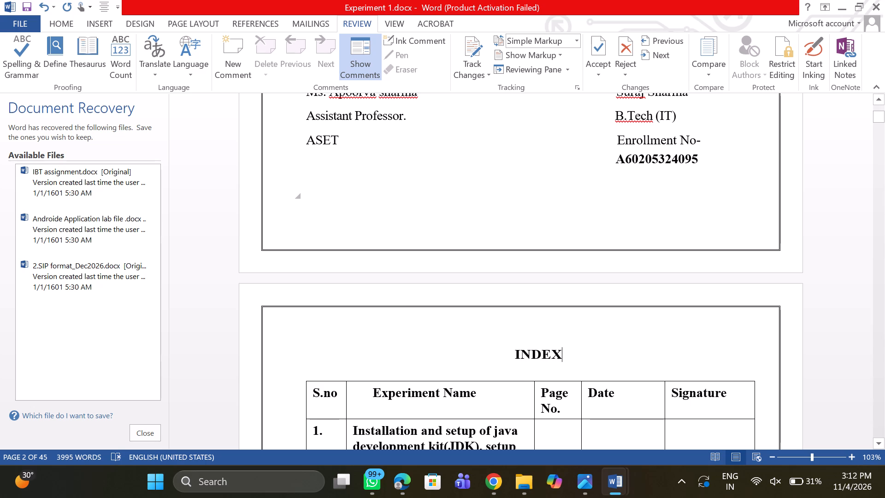
Set the INDEX heading's font size to 16 and save the document.
key(shift+Left)
key(shift+Left)
key(shift+Left)
key(shift+Left)
key(shift+Left)
key(shift+Left)
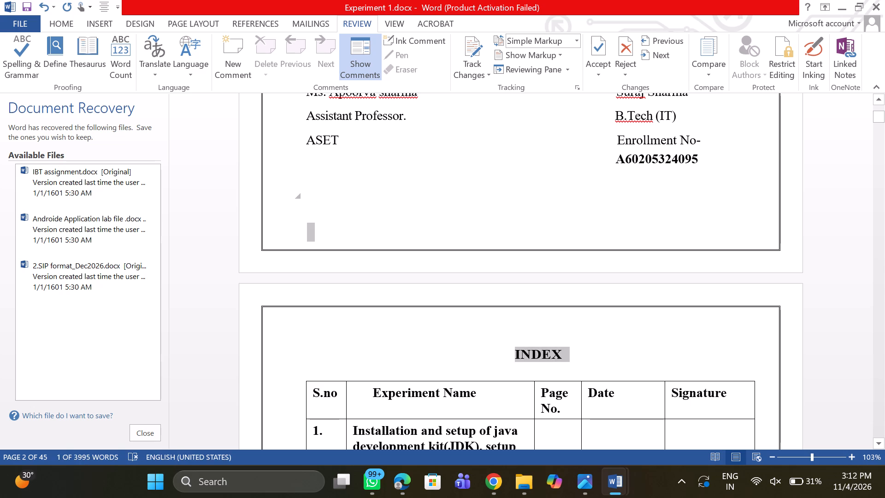
key(shift+Right)
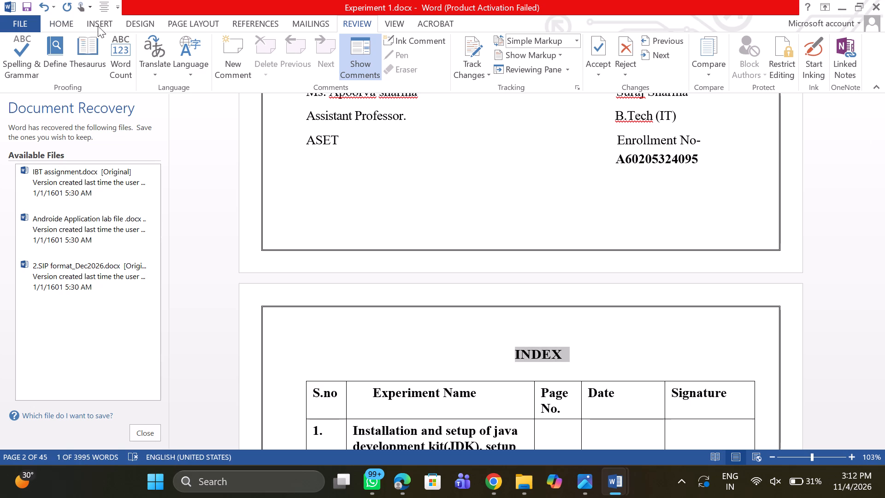
click(62, 25)
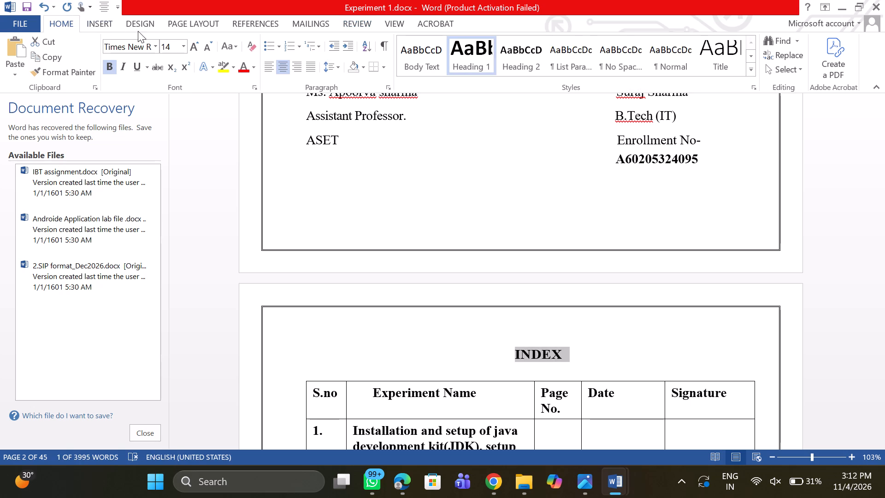
click(158, 43)
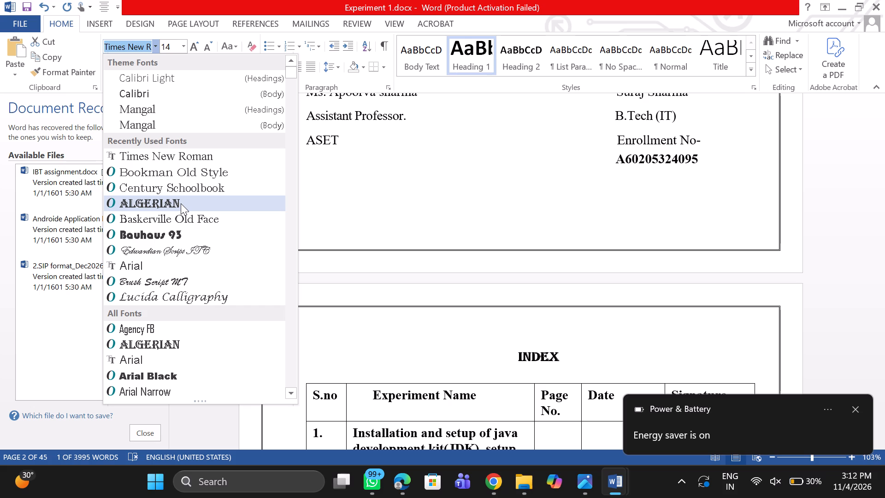
click(390, 160)
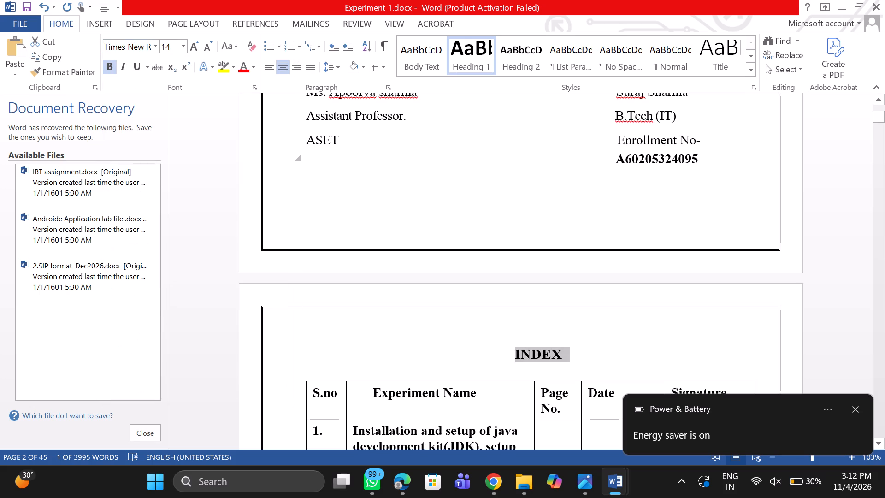
click(390, 160)
drag(566, 358, 513, 350)
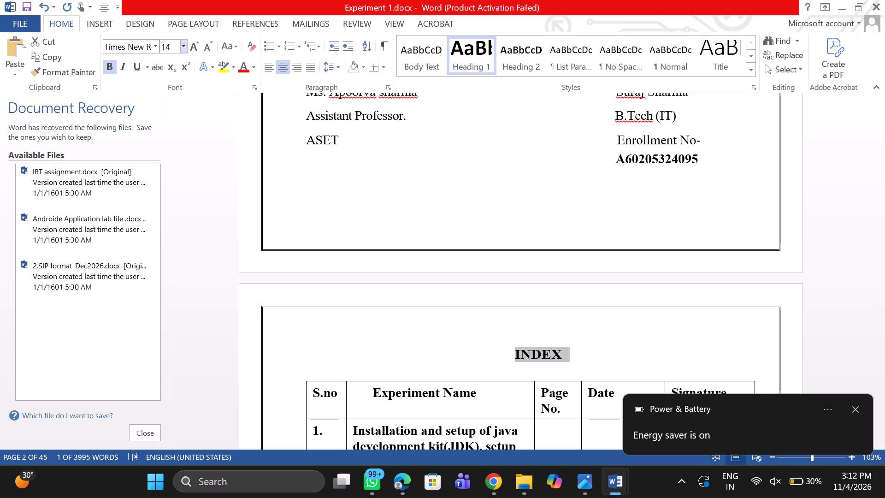
click(179, 42)
click(185, 45)
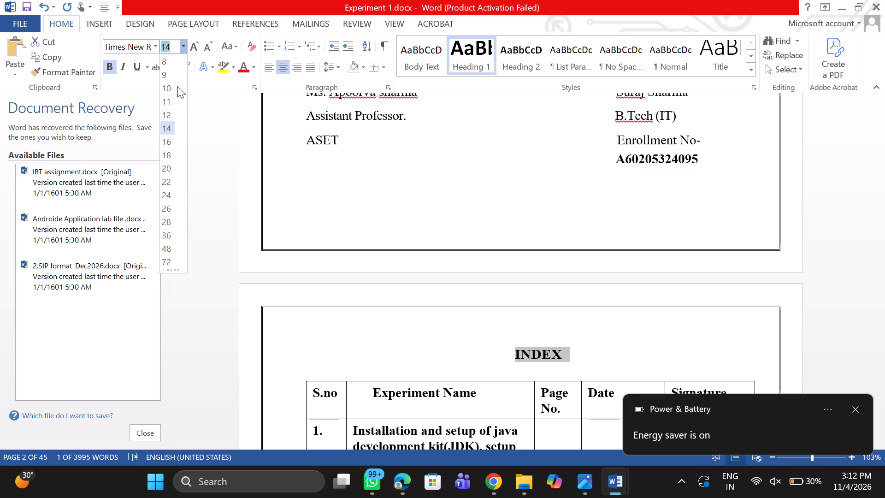
click(166, 141)
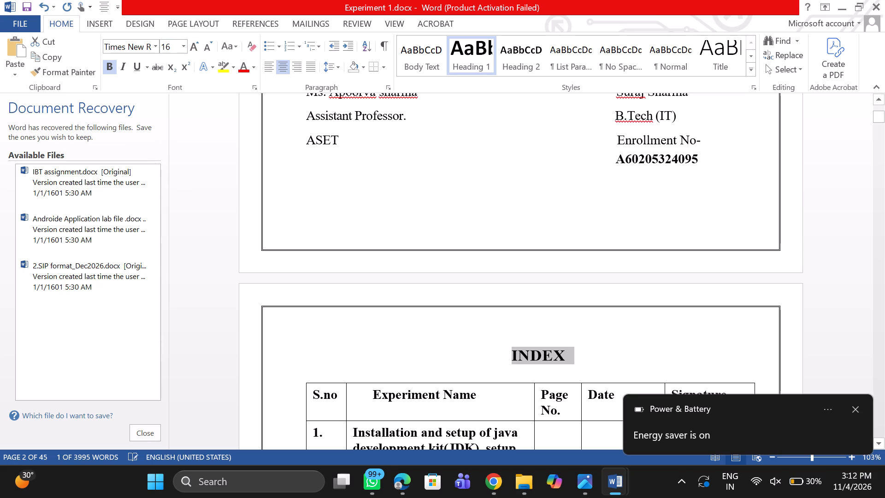
click(355, 335)
key(ctrl+s)
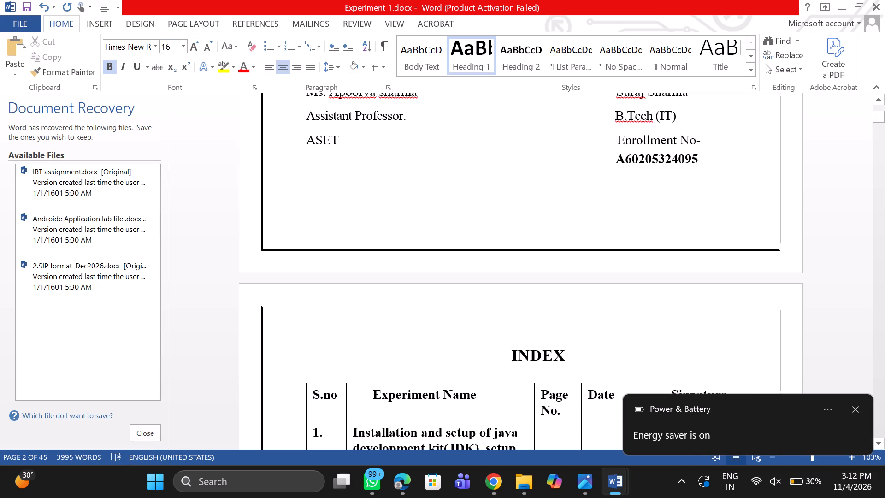
Look over the pasted index table's rows and the place where it meets the Experiment 1 section.
scroll(484, 301, down, 11)
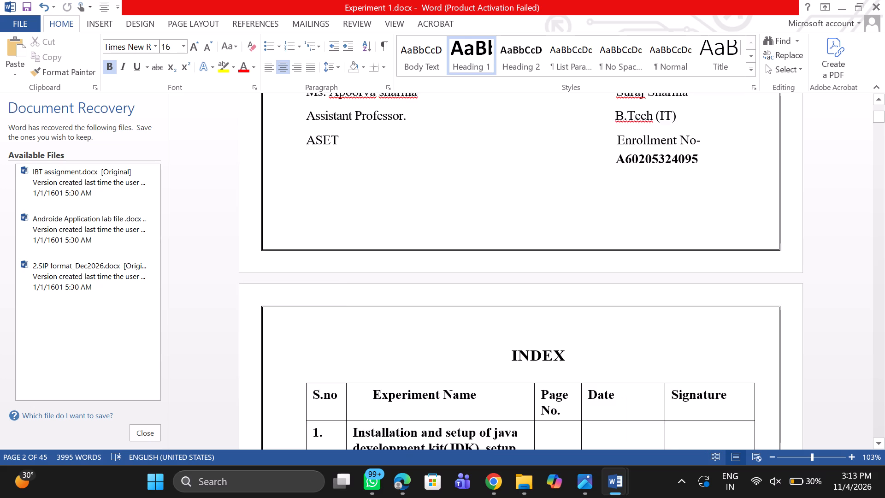
scroll(484, 301, down, 10)
scroll(484, 301, up, 4)
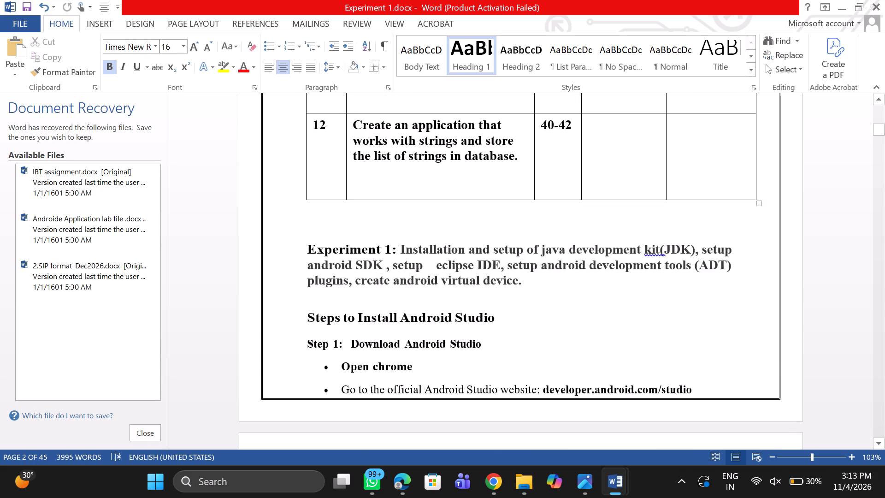
scroll(484, 301, up, 8)
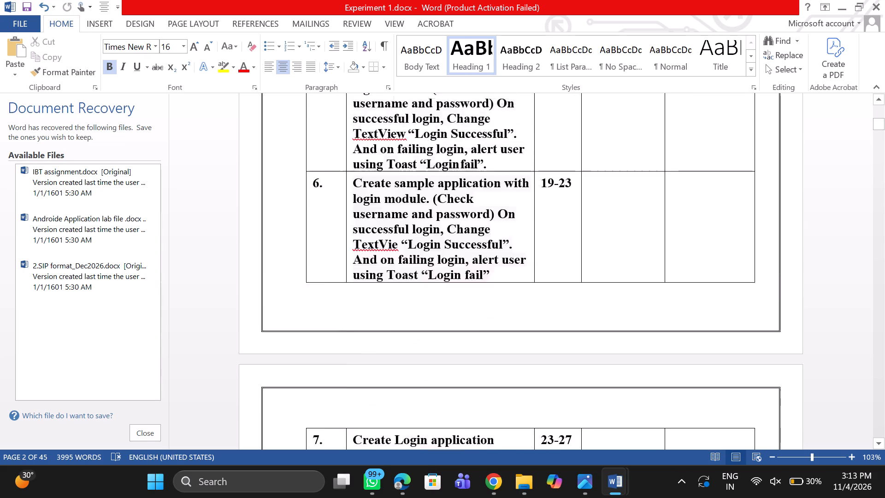
scroll(484, 301, up, 3)
scroll(484, 301, down, 3)
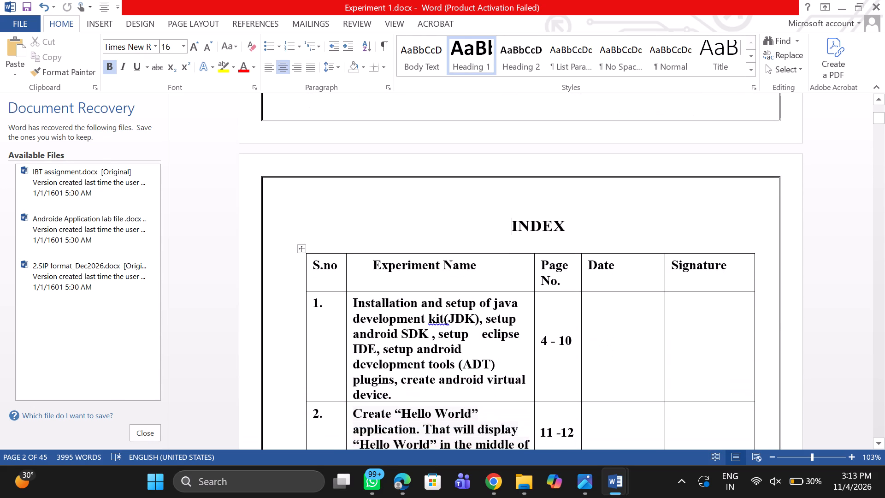
Remove the bold from the row 1 experiment name in the index table and set its font size to 12.
click(348, 301)
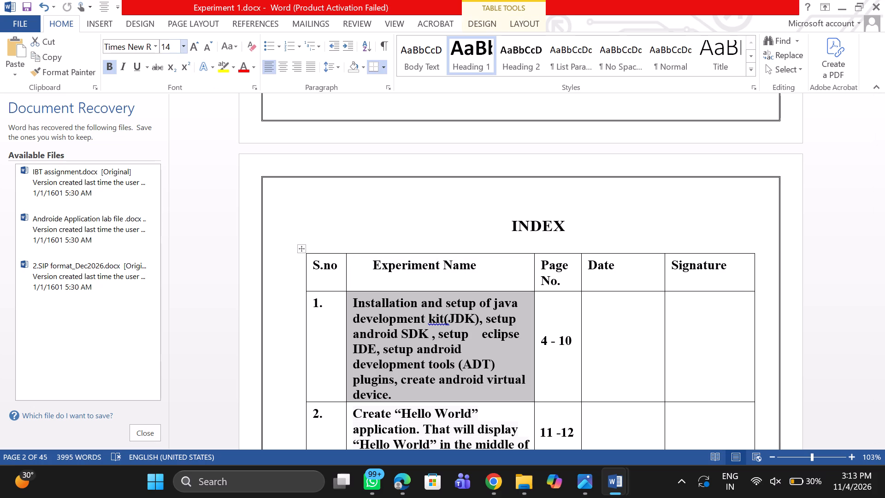
click(111, 67)
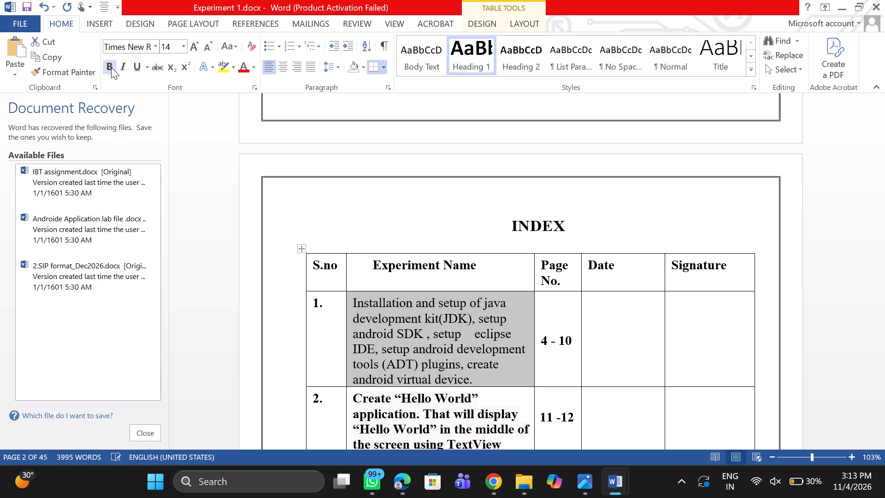
click(183, 47)
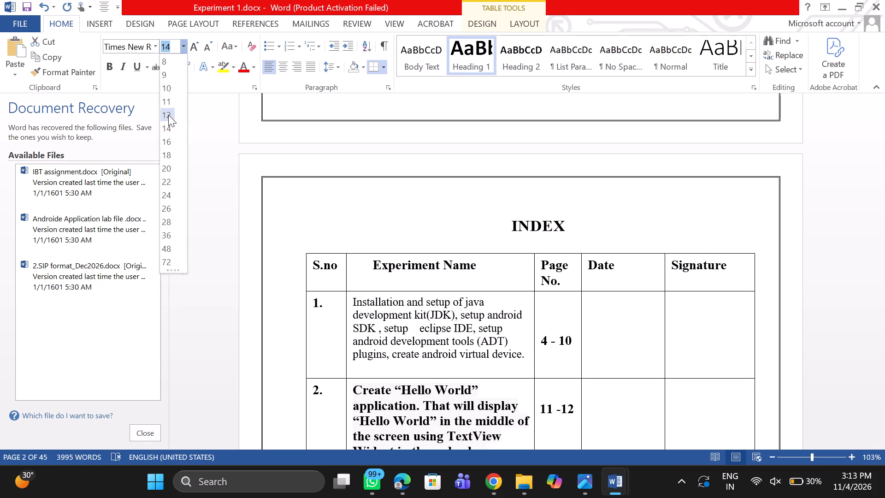
click(168, 115)
Remove the bold from the row 2 "Hello World" experiment name and set its font size to 12.
scroll(411, 277, down, 2)
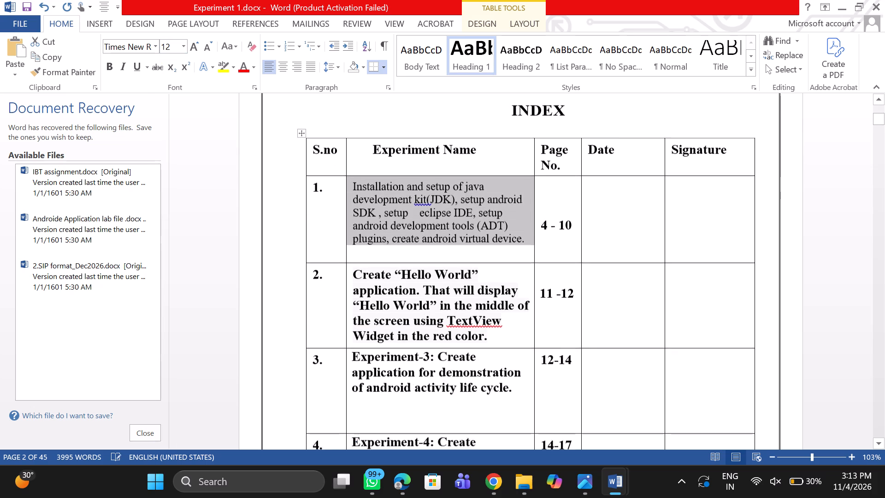
scroll(411, 277, down, 1)
drag(354, 238, 413, 273)
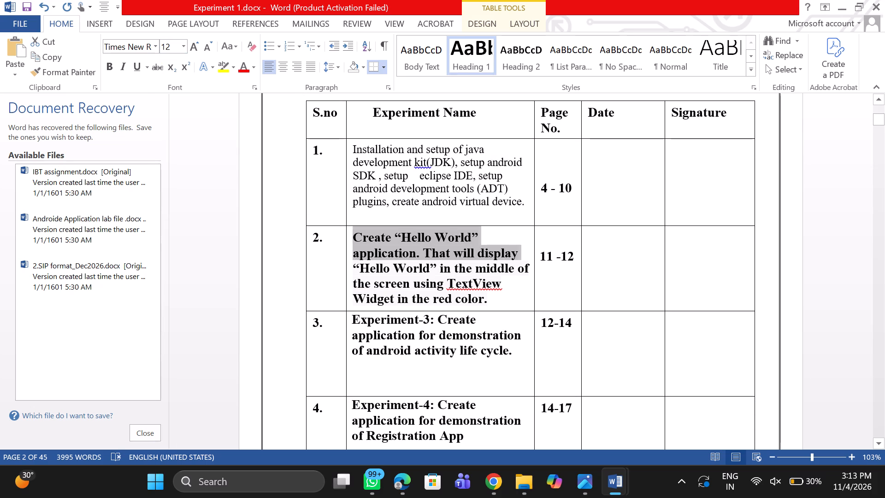
drag(413, 273, 496, 301)
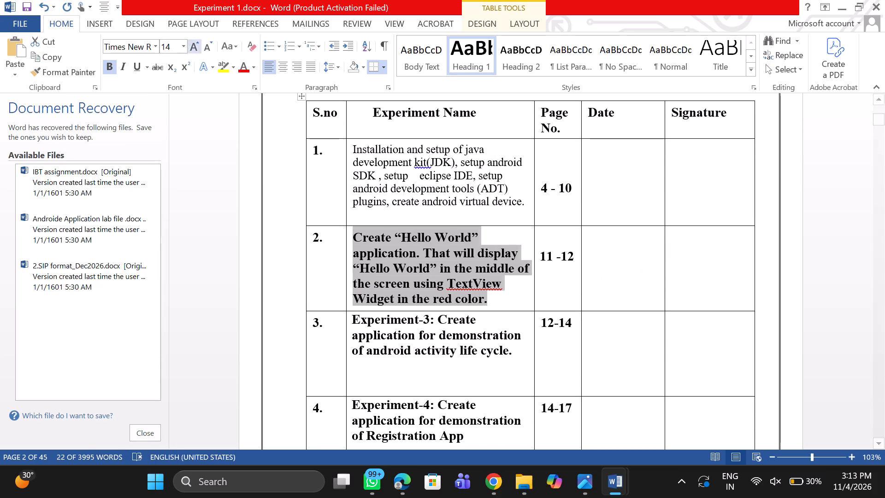
click(110, 68)
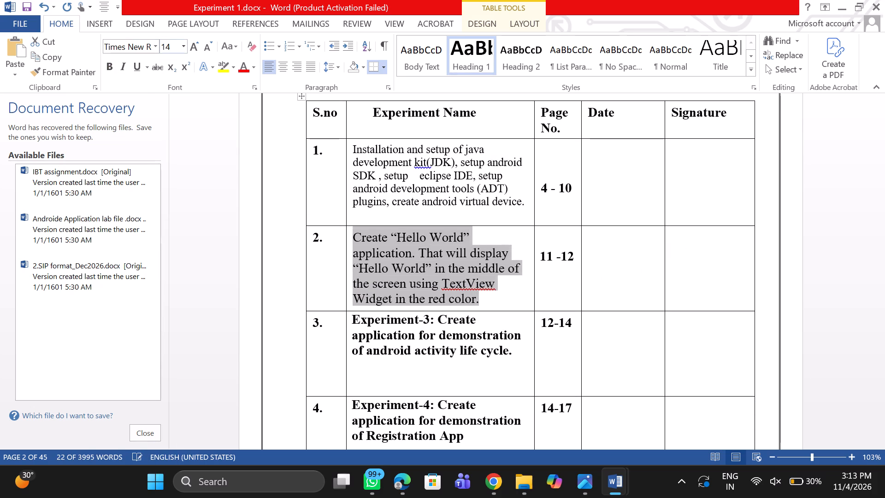
click(186, 48)
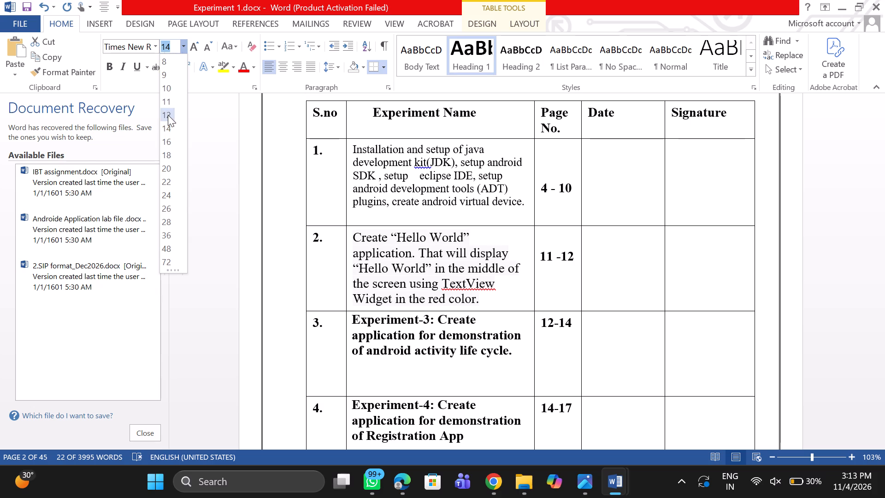
click(169, 117)
Set font size 12 for the experiment name, page number, date and signature cells of all experiment rows below the header.
drag(352, 154, 576, 434)
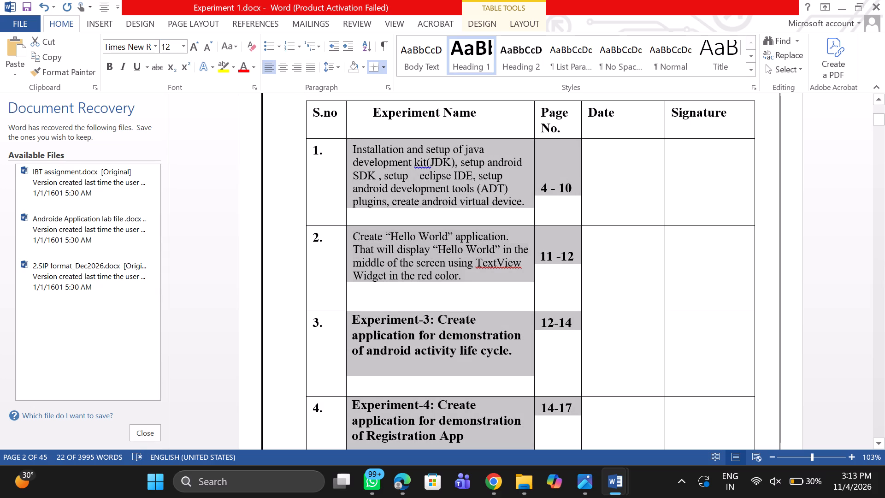
drag(576, 434, 687, 448)
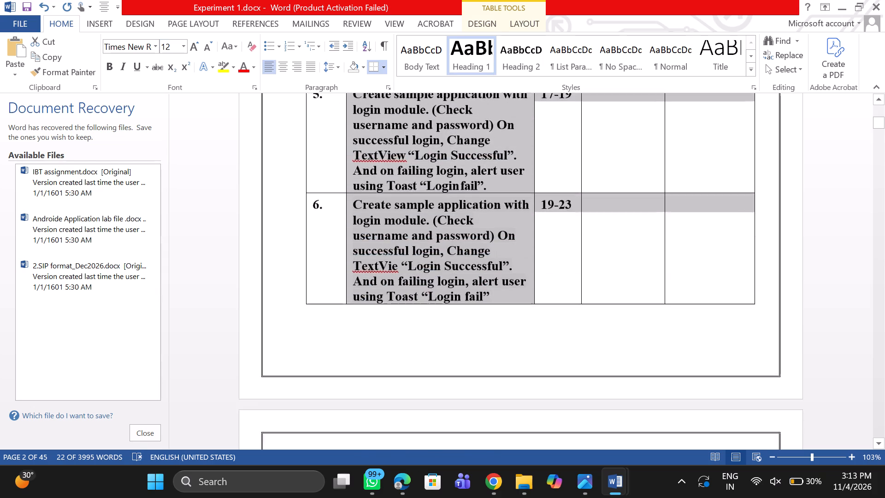
drag(687, 448, 687, 449)
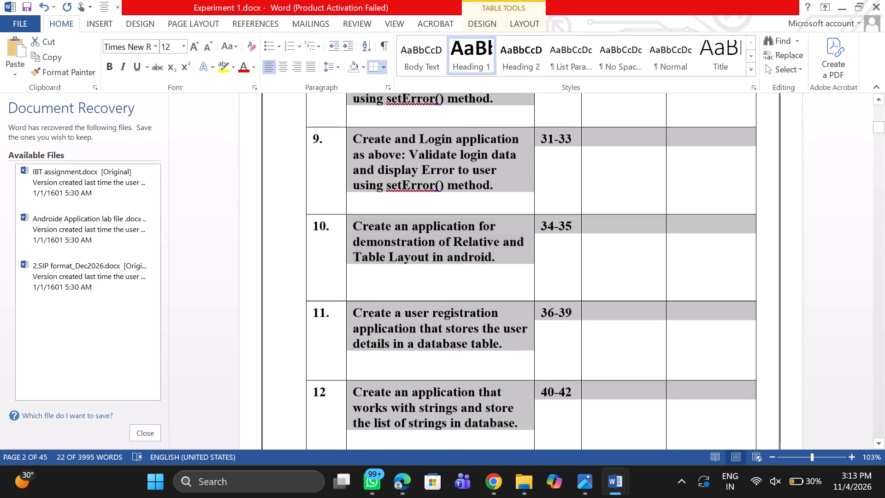
drag(687, 449, 678, 378)
scroll(678, 378, up, 10)
scroll(678, 378, down, 1)
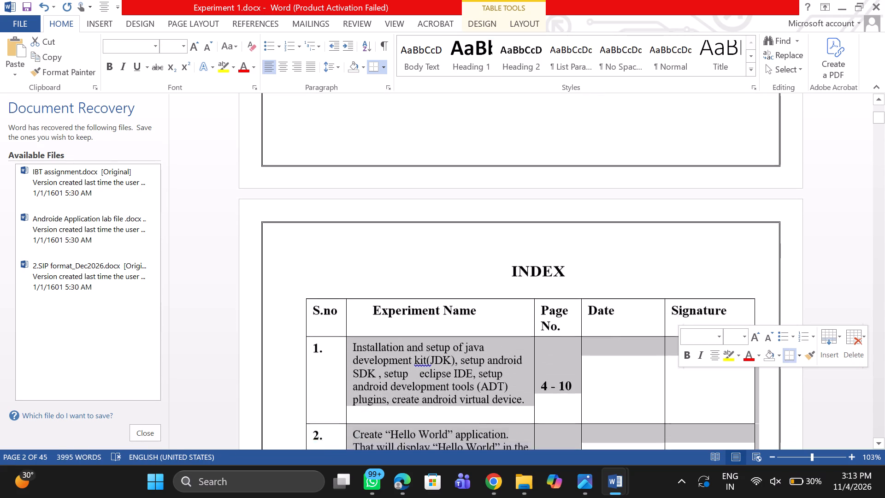
scroll(678, 378, down, 1)
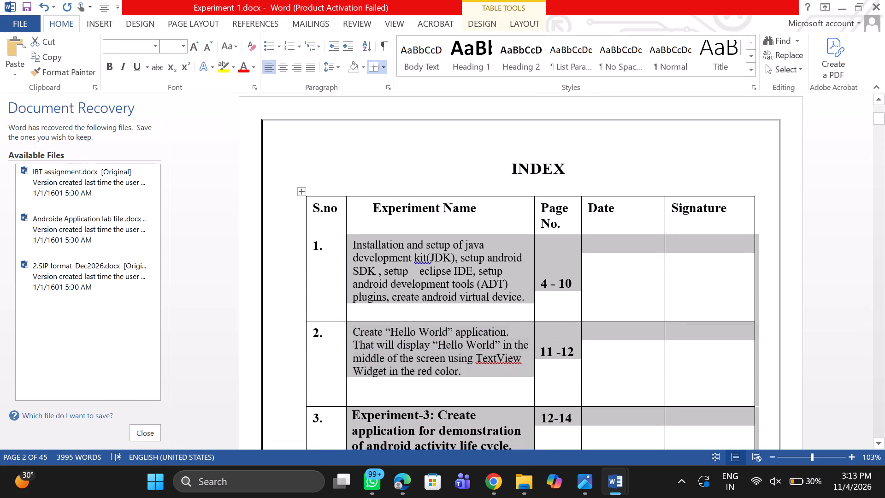
click(179, 42)
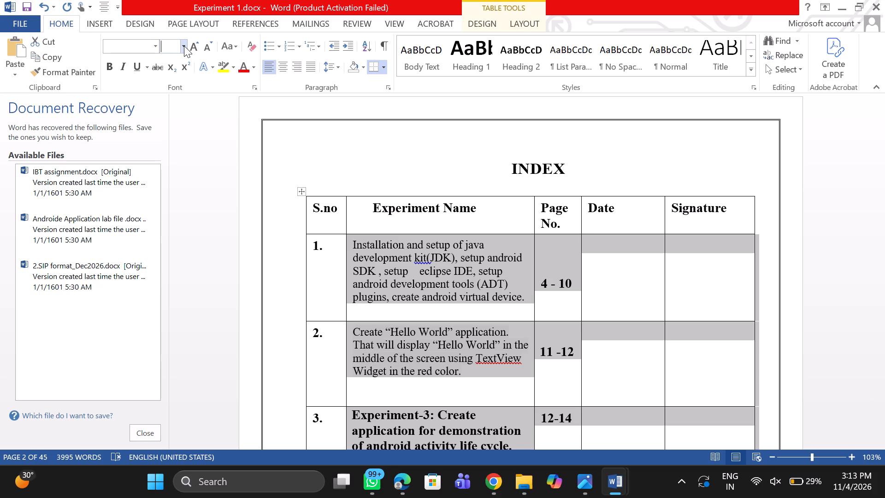
click(184, 46)
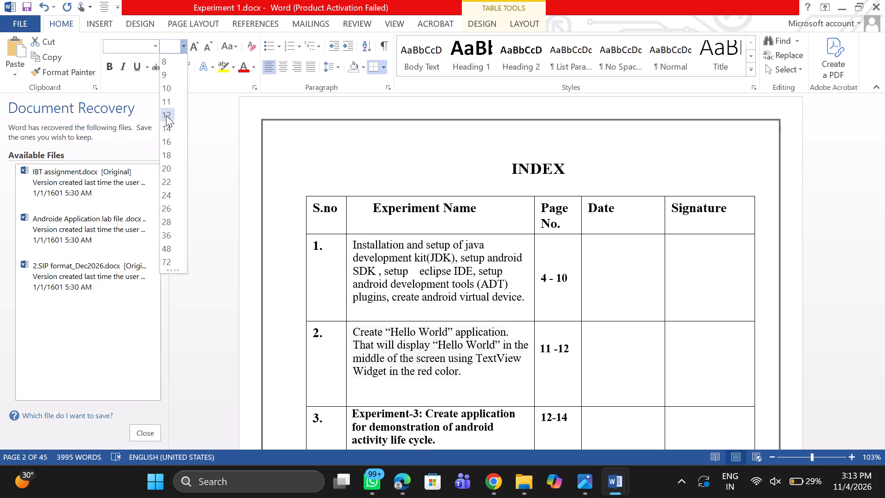
click(166, 115)
Apply Times New Roman to the selected index table cells and make all their text non-bold.
click(154, 45)
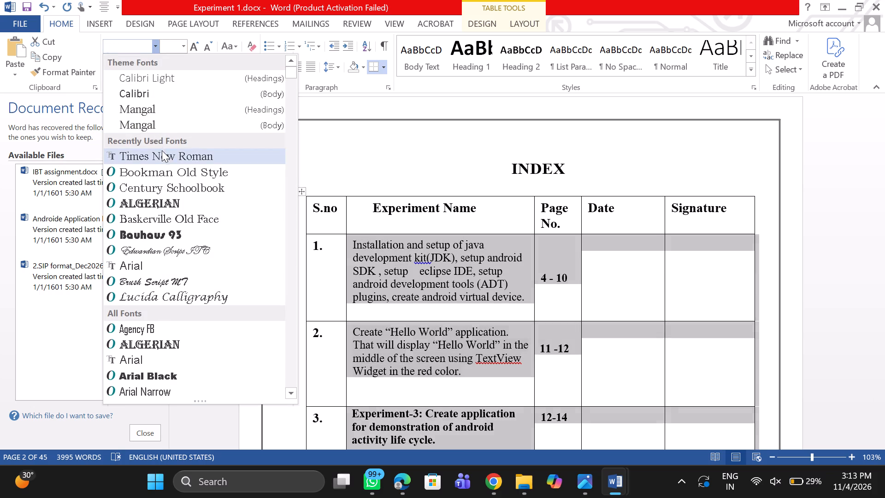
click(163, 155)
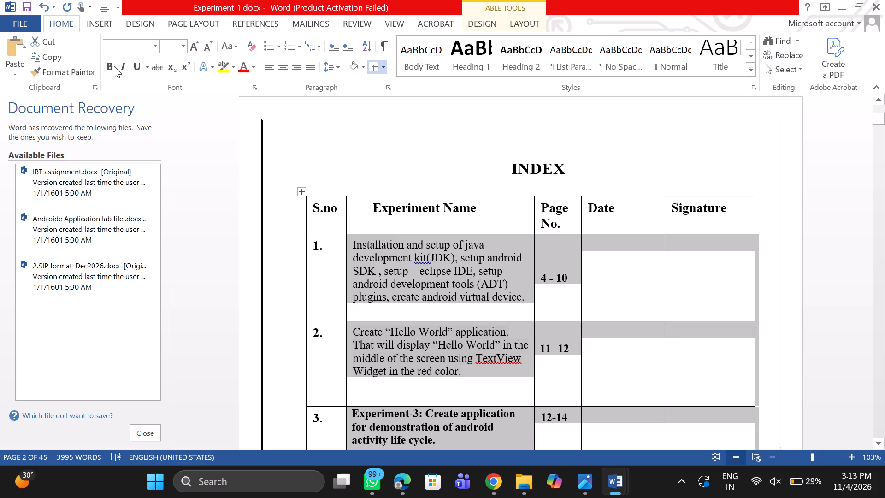
click(114, 66)
click(114, 66)
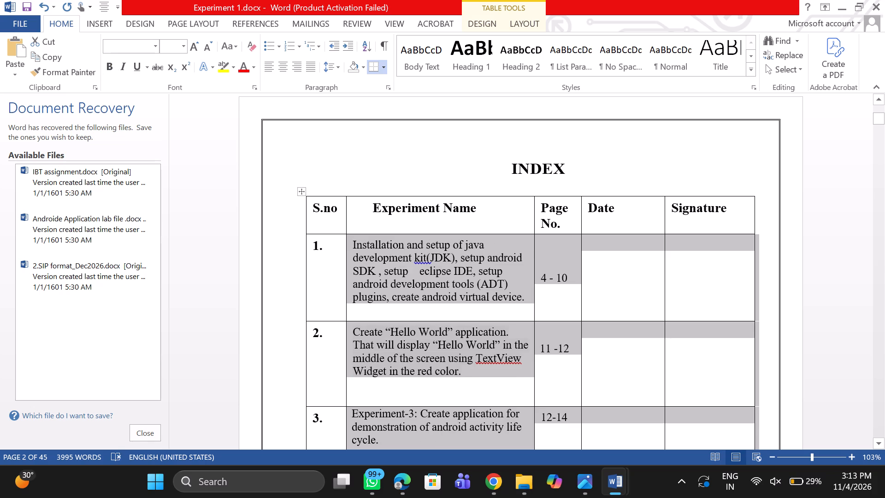
Set the font size of the selected index table cells to 11 and clear the selection.
click(184, 48)
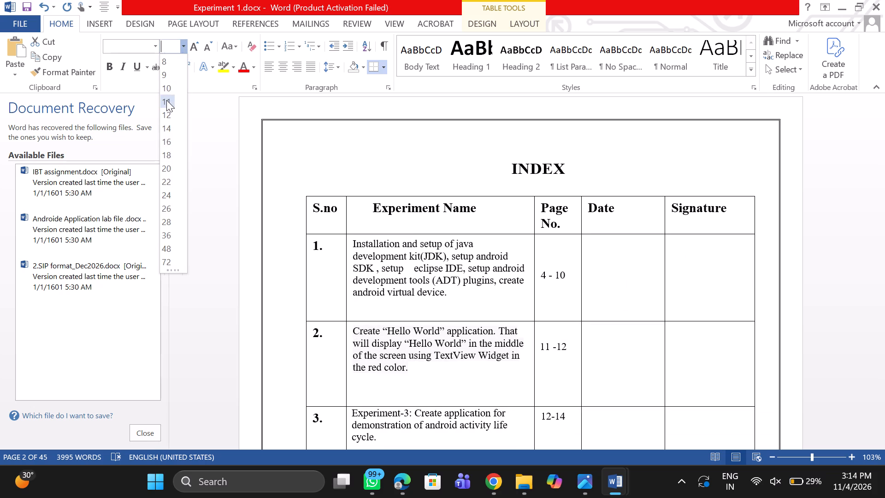
click(166, 100)
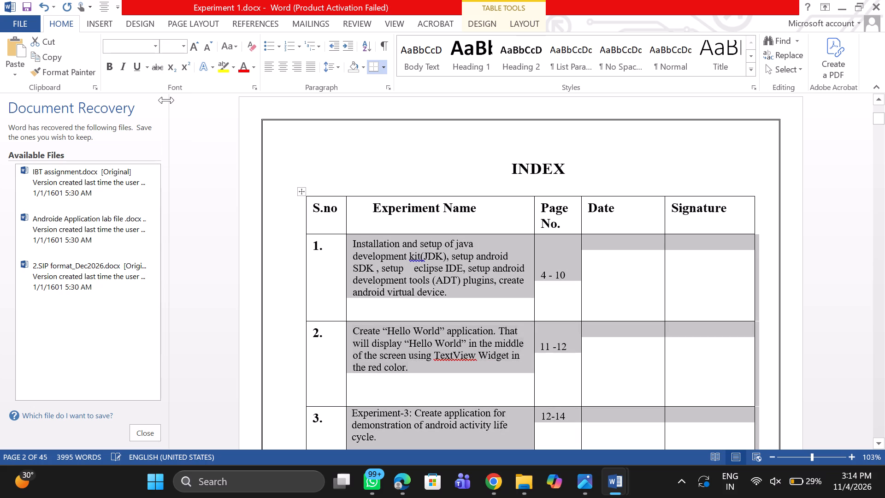
click(417, 391)
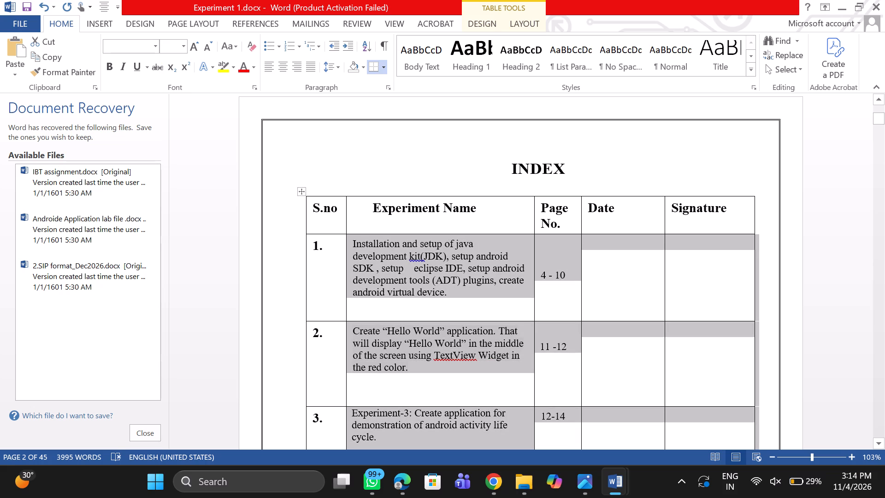
click(417, 391)
key(Down)
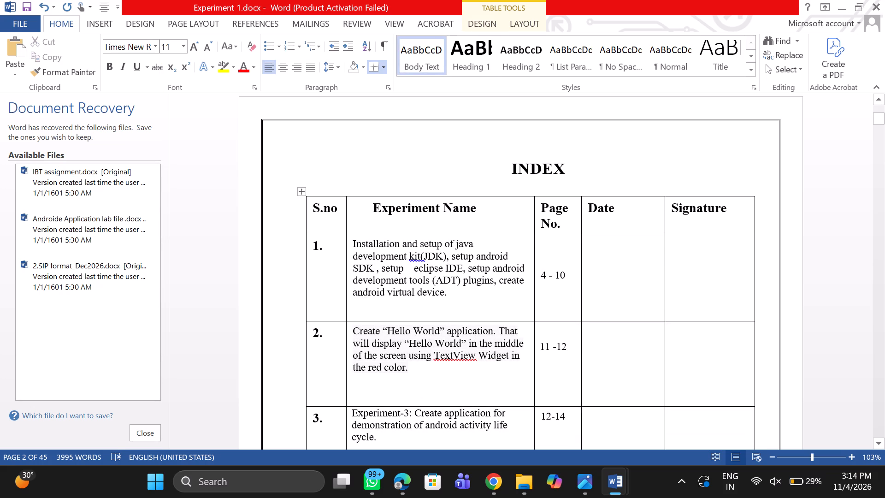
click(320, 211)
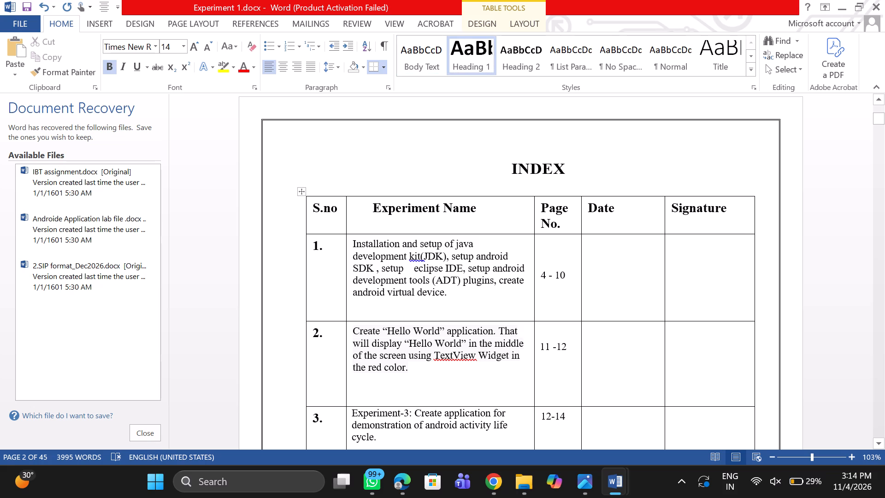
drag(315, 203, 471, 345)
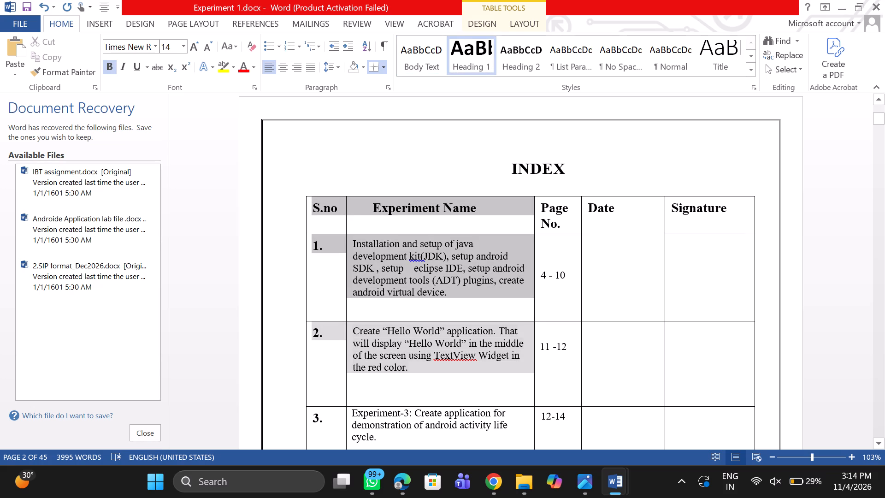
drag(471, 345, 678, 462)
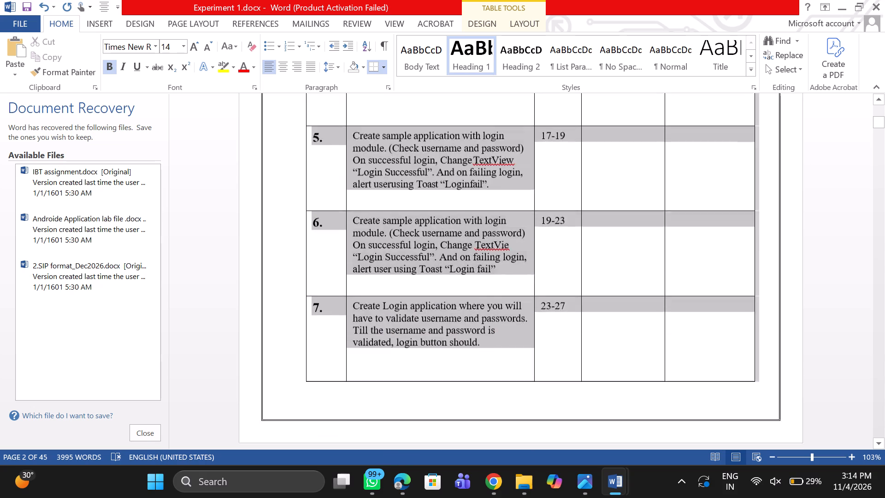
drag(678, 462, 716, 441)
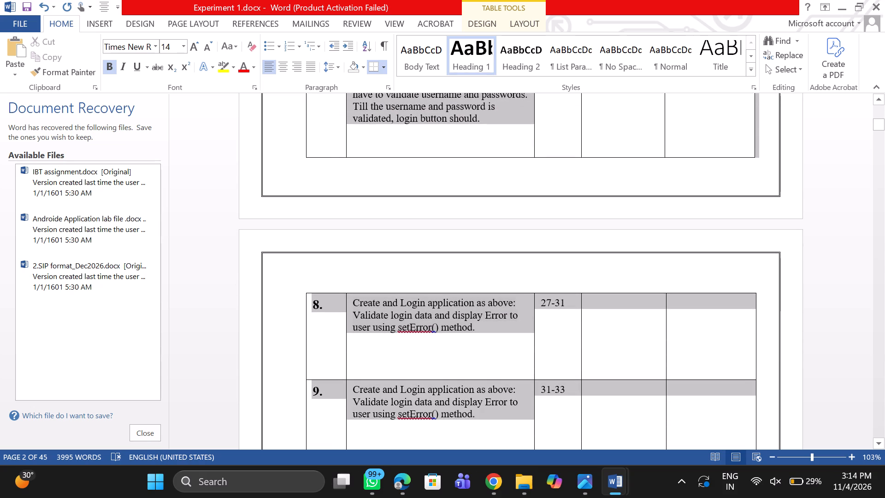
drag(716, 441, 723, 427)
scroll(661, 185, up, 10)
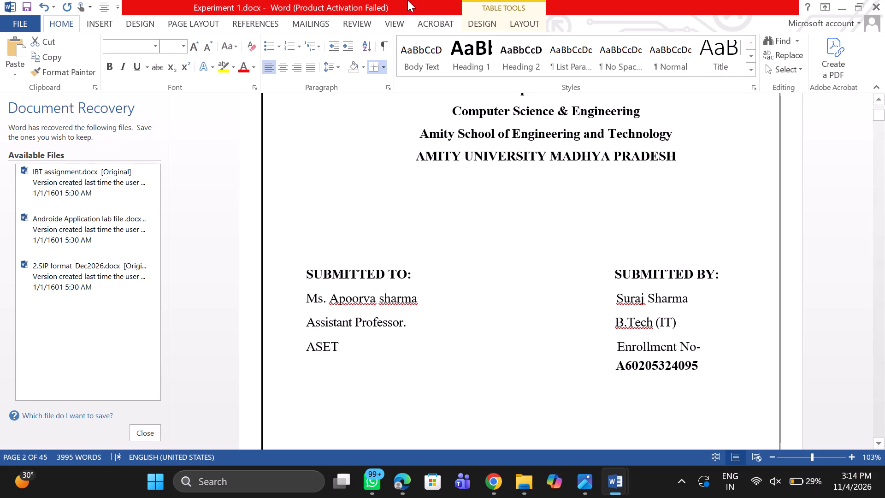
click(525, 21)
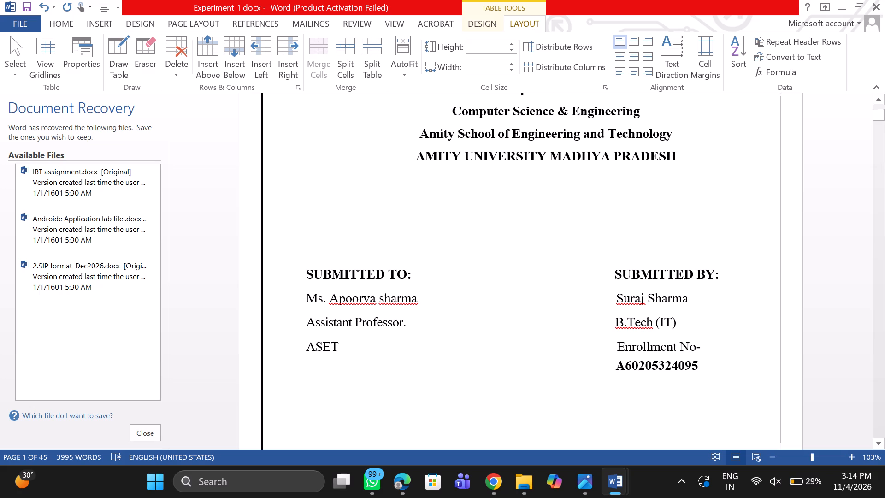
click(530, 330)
Reduce the heights of index table rows 1, 2 and 3 so each row closely fits its experiment name text.
scroll(530, 330, down, 7)
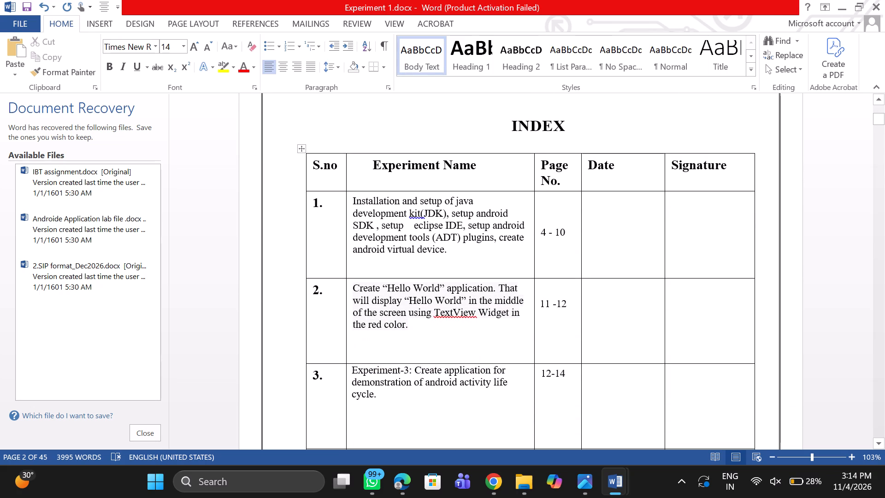
drag(510, 279, 507, 263)
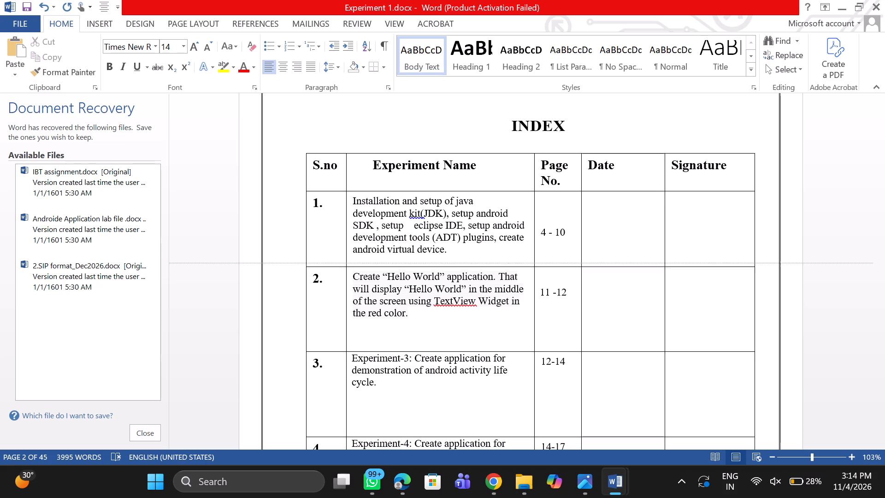
drag(507, 263, 506, 261)
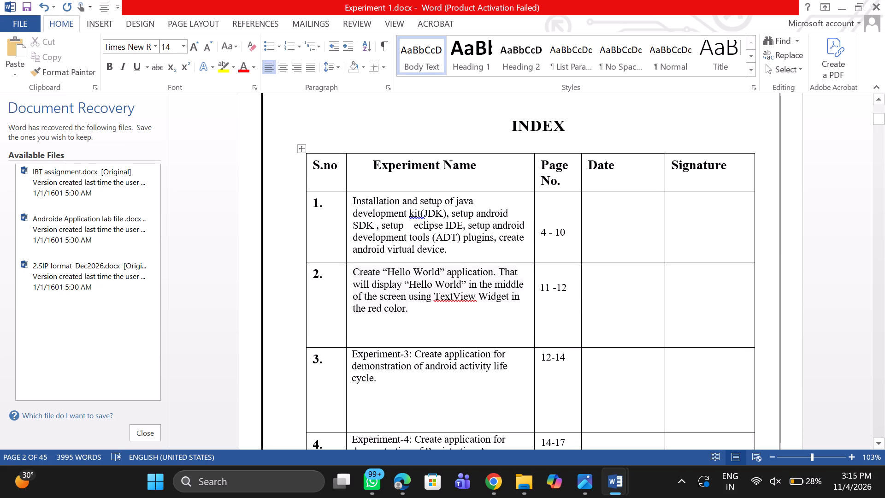
drag(519, 347, 513, 323)
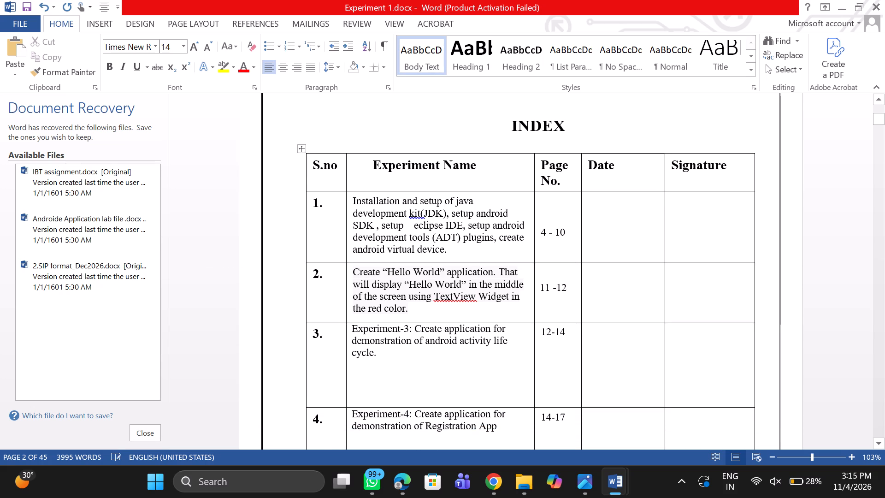
drag(526, 409, 520, 388)
drag(520, 388, 517, 363)
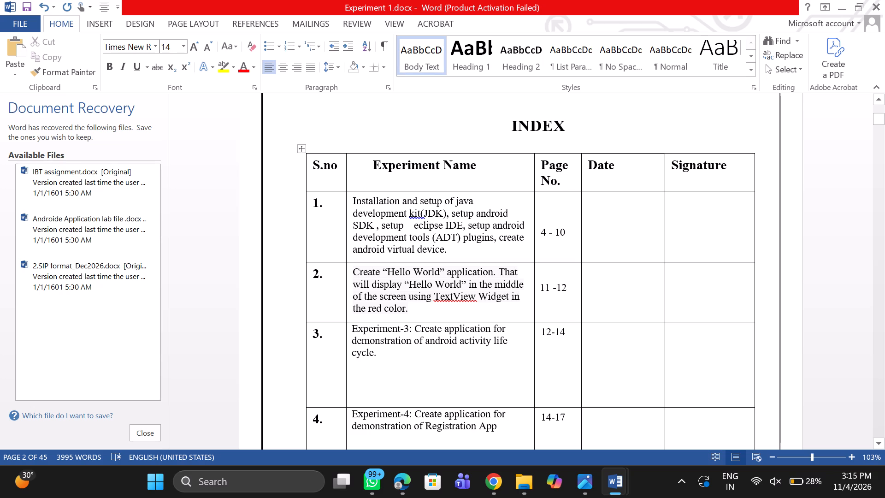
drag(521, 407, 519, 372)
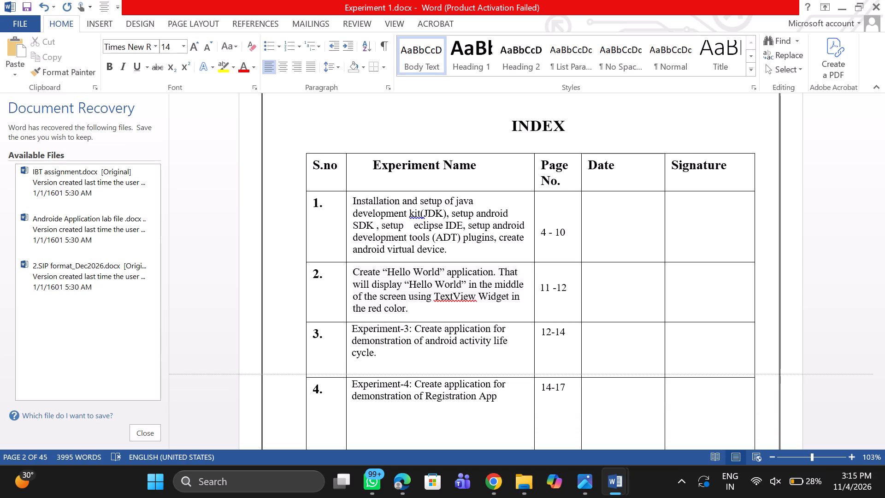
drag(519, 372, 517, 371)
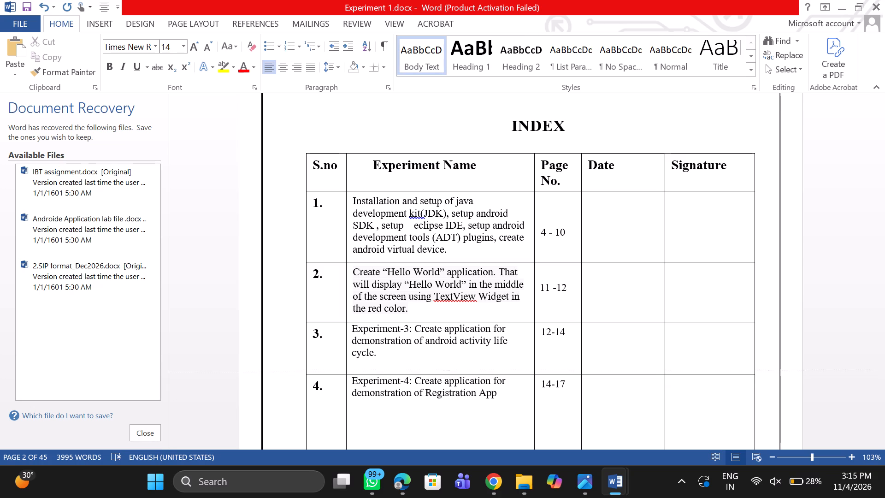
Reduce the height of index table row 4, the Registration App experiment, to remove the empty space below its text.
scroll(514, 408, down, 1)
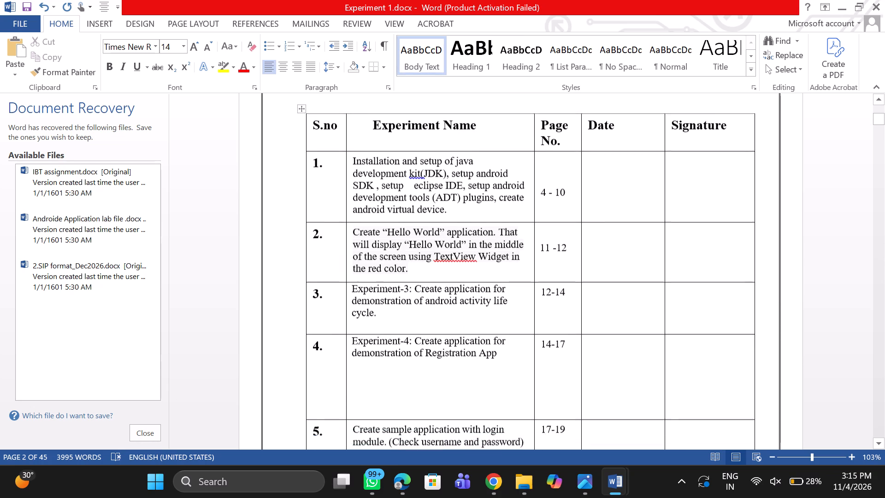
scroll(514, 408, down, 1)
click(509, 380)
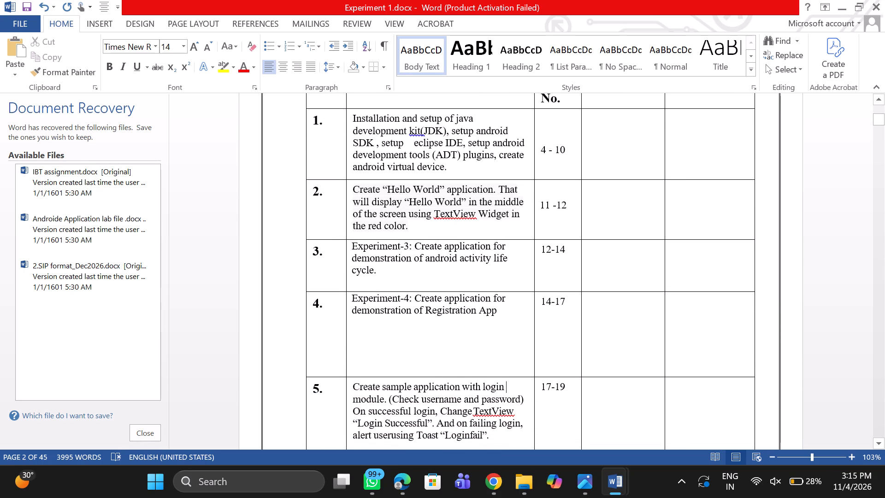
drag(510, 377, 510, 373)
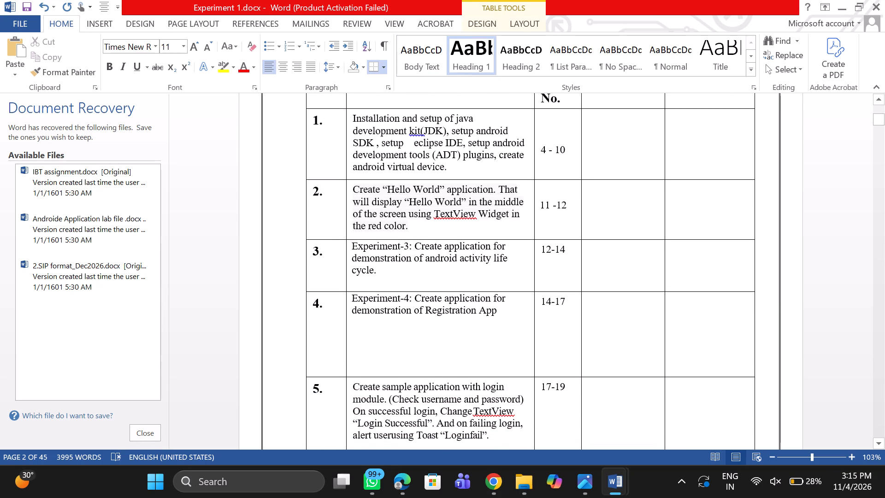
drag(510, 373, 510, 329)
drag(514, 377, 509, 350)
drag(510, 378, 504, 330)
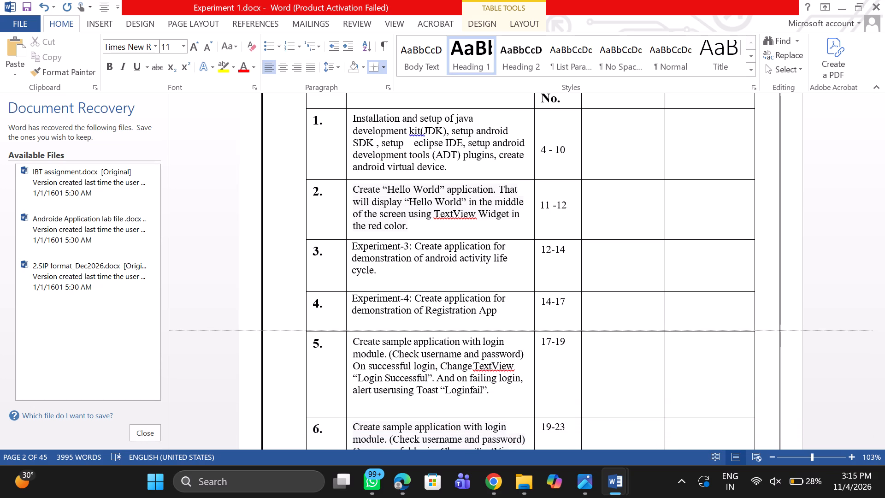
drag(504, 330, 503, 324)
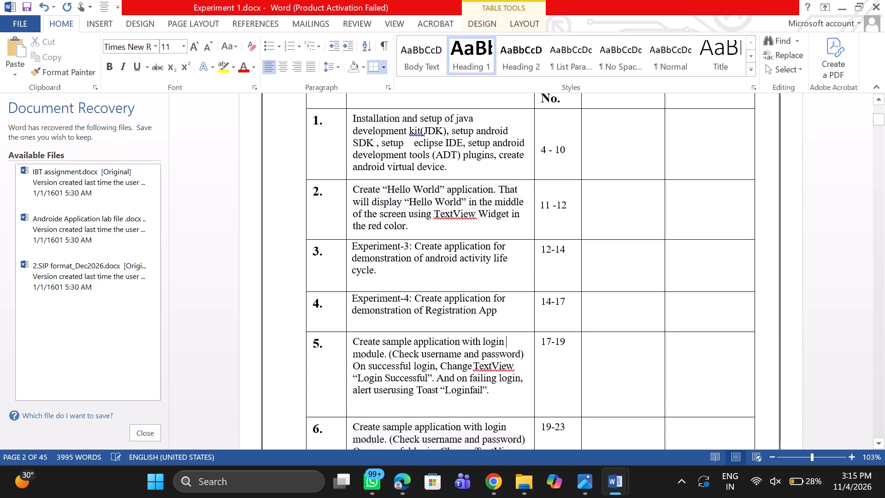
Reduce the heights of index table rows 5, 6 and 7, the login application experiments, to fit their text.
scroll(519, 364, down, 2)
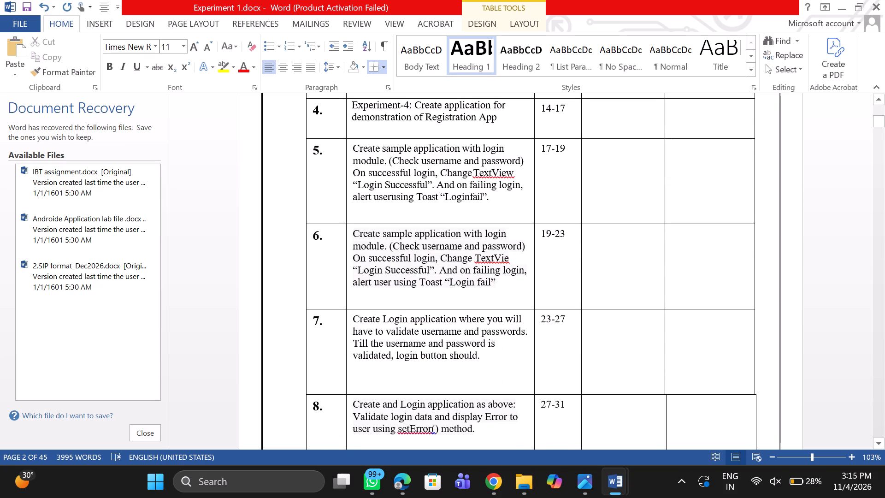
drag(510, 224, 510, 213)
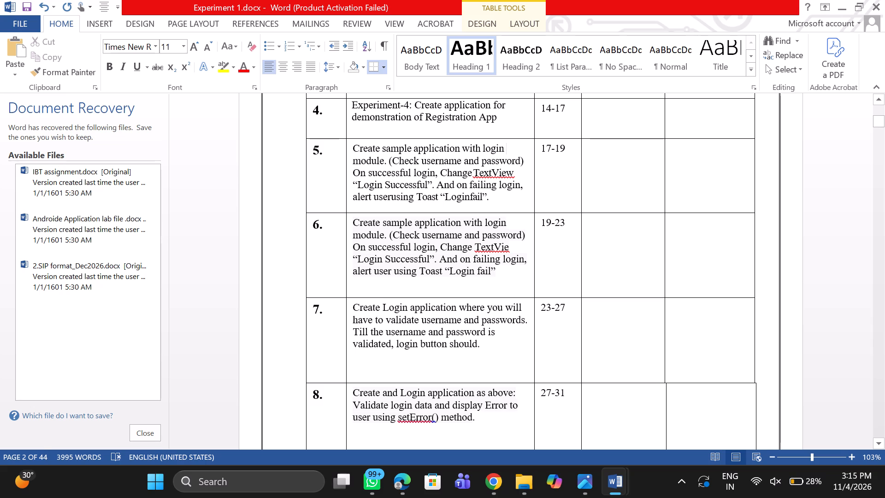
drag(513, 298, 508, 284)
drag(509, 299, 507, 285)
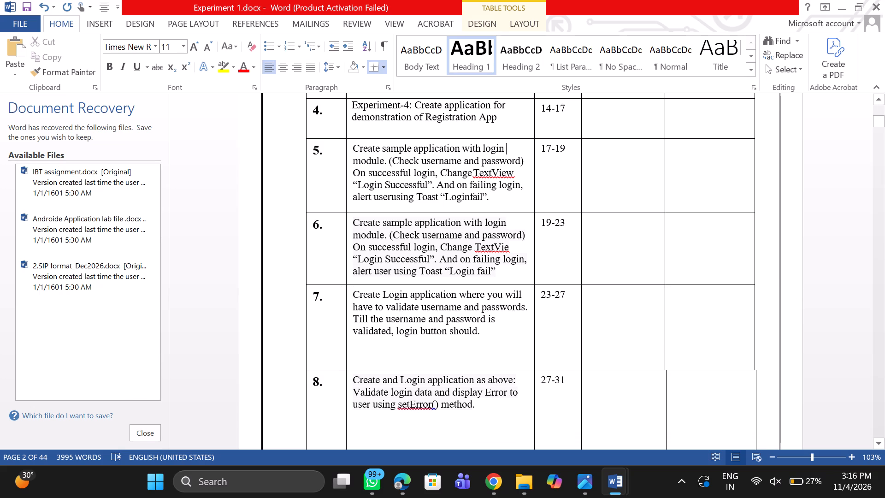
drag(518, 371, 515, 352)
drag(517, 370, 514, 347)
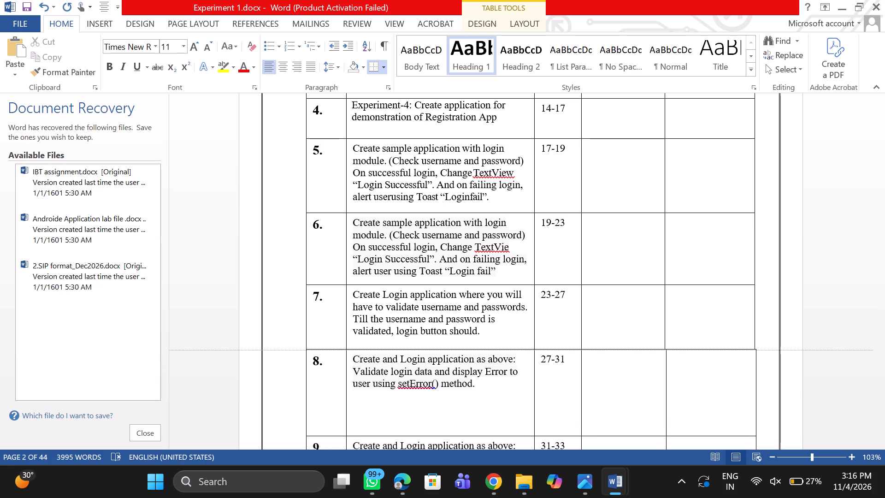
drag(514, 347, 513, 344)
scroll(527, 413, down, 1)
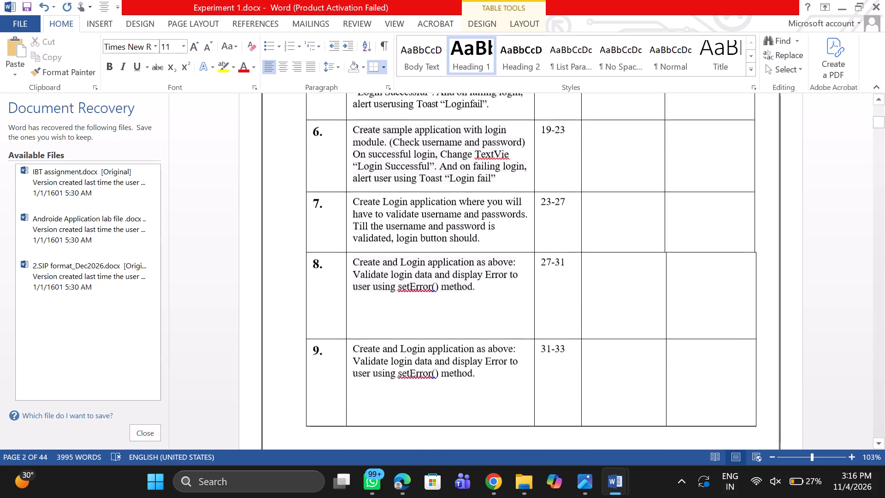
scroll(527, 413, down, 1)
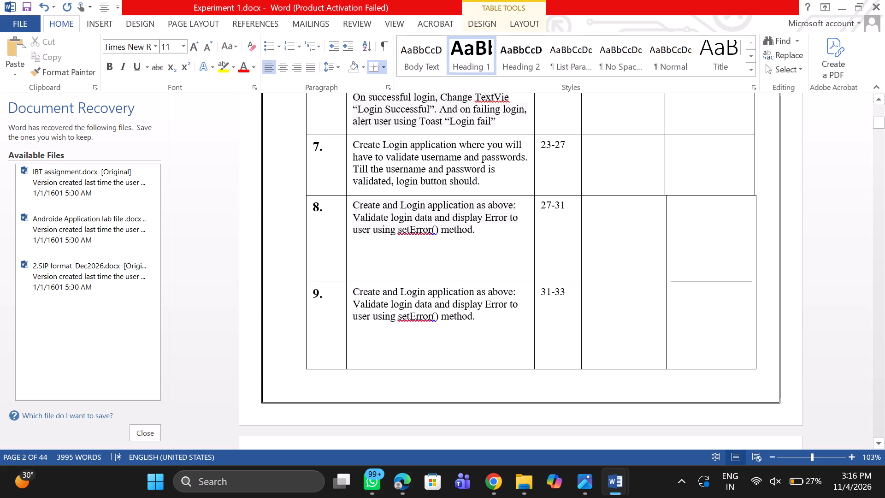